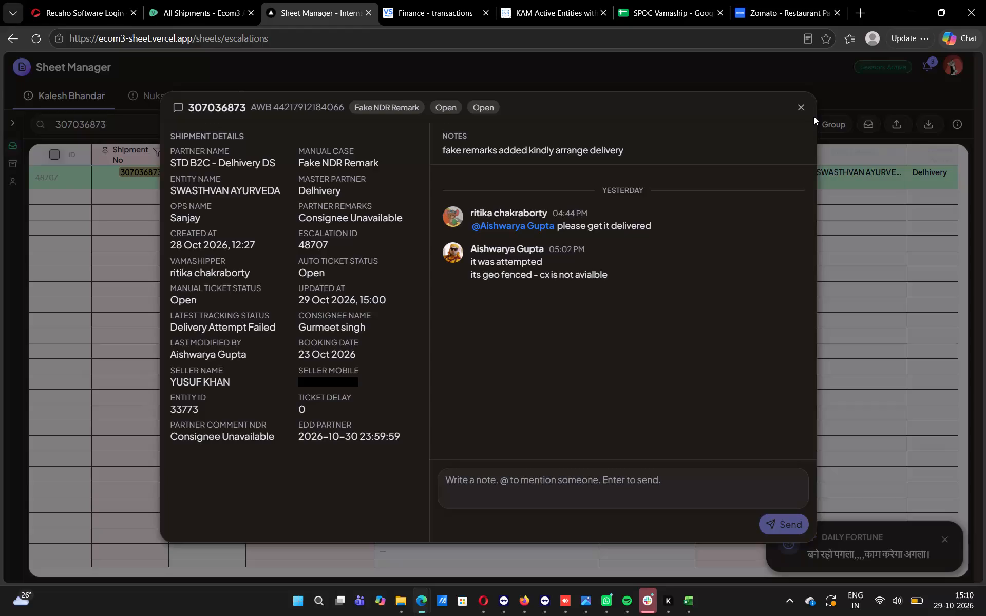
{"action": "left_click", "coordinate": [808, 107]}
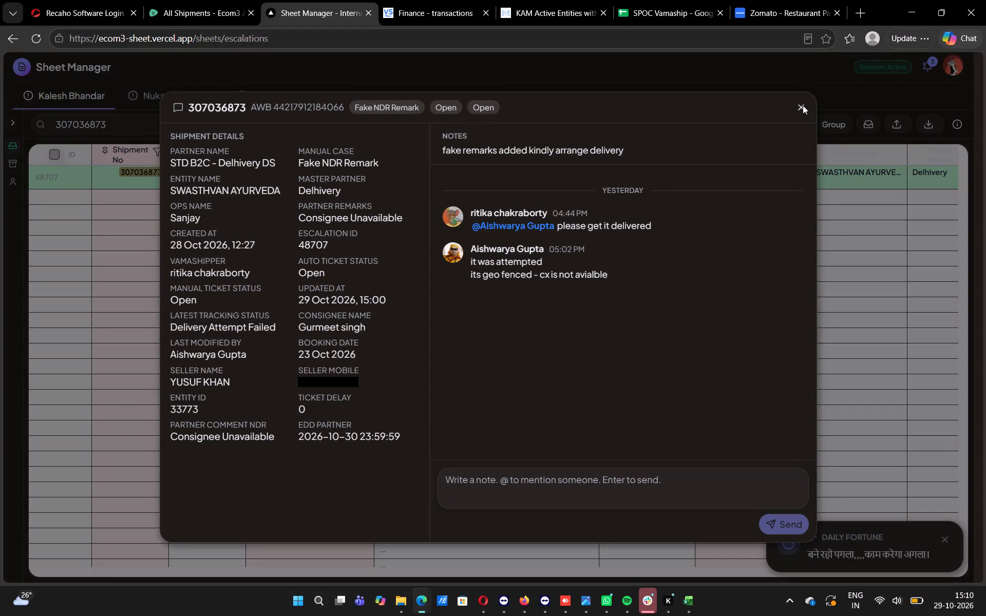
{"action": "left_click", "coordinate": [803, 105]}
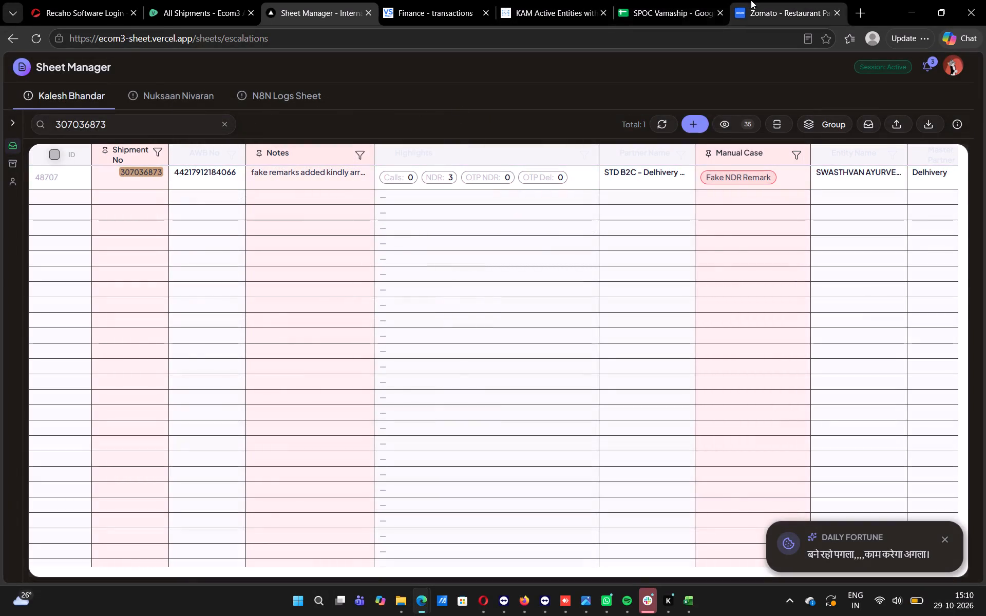
{"action": "left_click", "coordinate": [797, 6]}
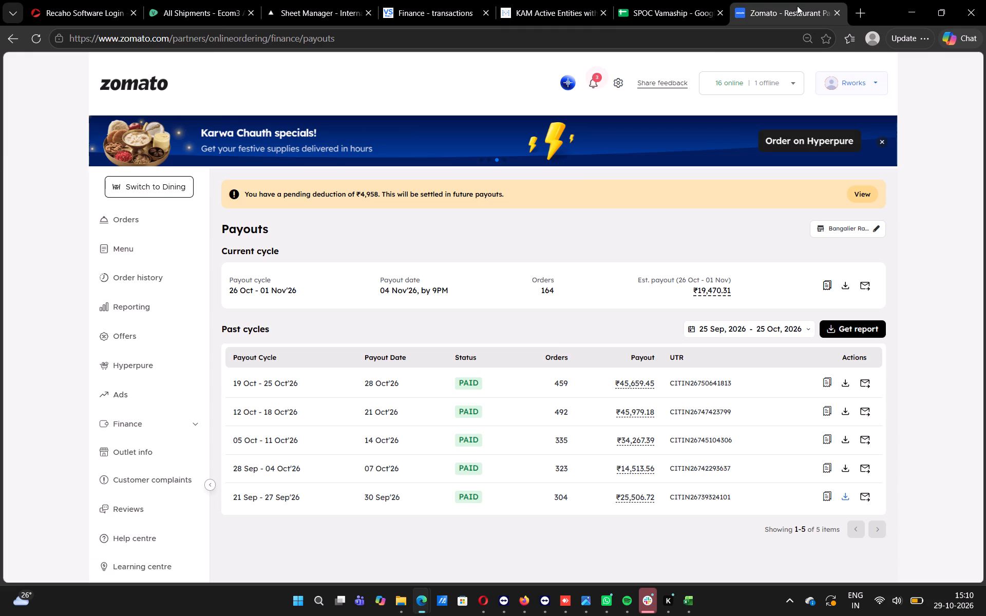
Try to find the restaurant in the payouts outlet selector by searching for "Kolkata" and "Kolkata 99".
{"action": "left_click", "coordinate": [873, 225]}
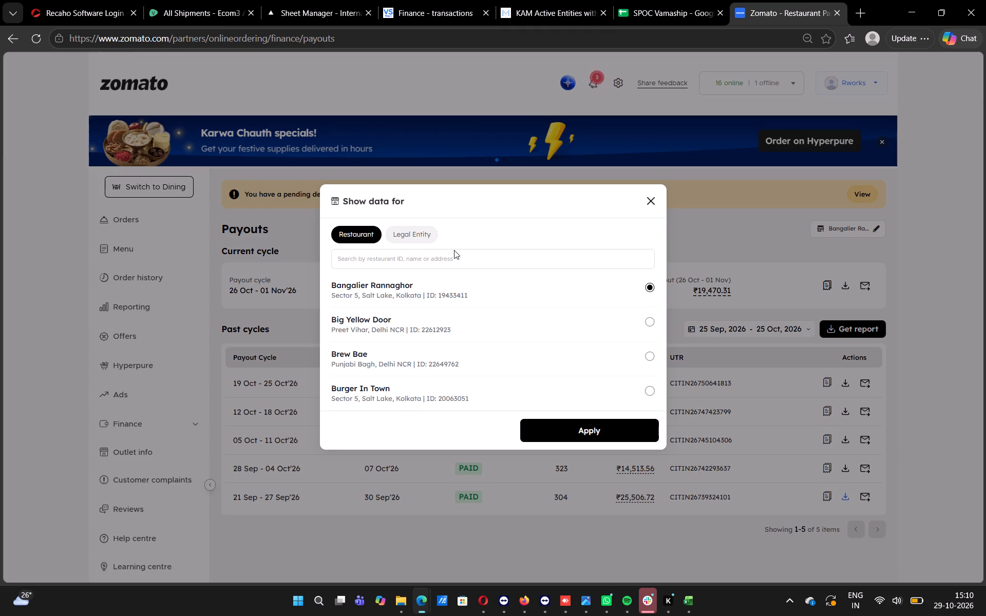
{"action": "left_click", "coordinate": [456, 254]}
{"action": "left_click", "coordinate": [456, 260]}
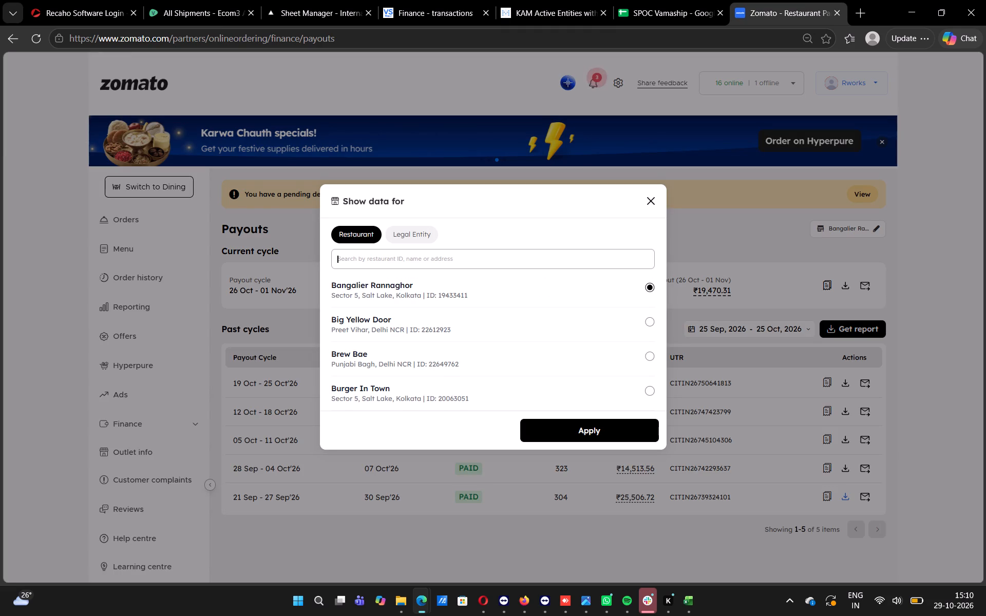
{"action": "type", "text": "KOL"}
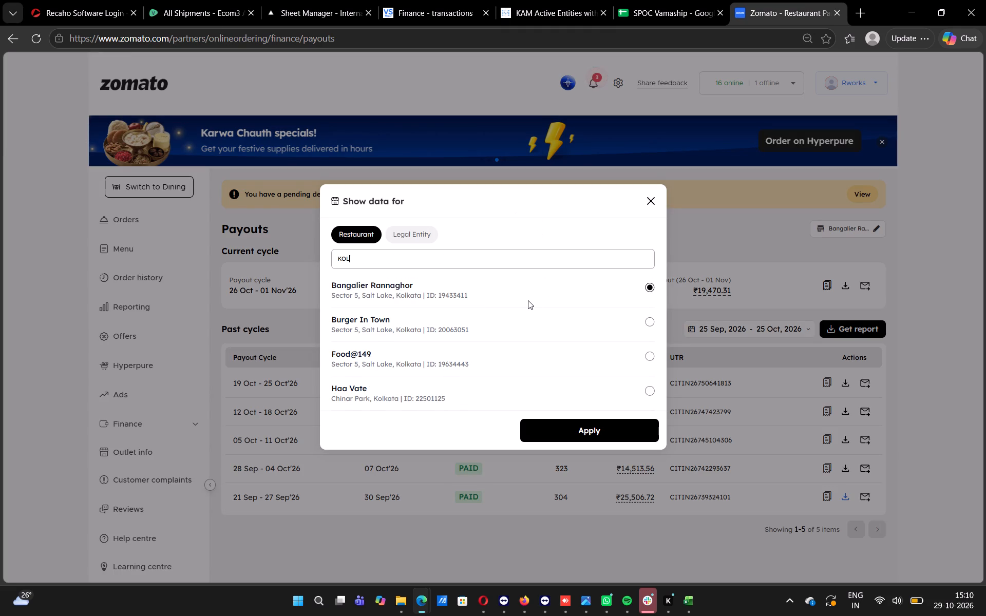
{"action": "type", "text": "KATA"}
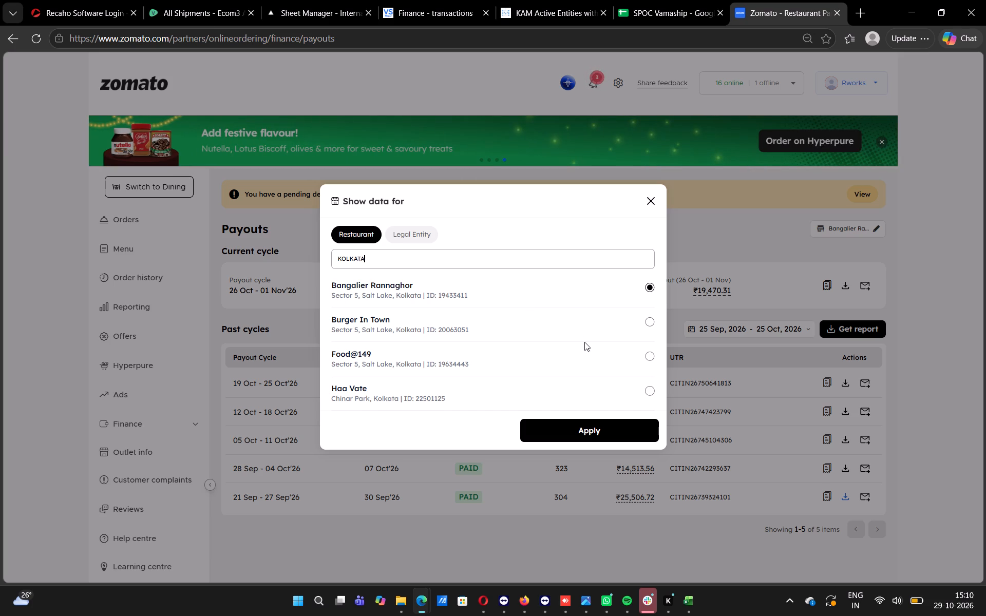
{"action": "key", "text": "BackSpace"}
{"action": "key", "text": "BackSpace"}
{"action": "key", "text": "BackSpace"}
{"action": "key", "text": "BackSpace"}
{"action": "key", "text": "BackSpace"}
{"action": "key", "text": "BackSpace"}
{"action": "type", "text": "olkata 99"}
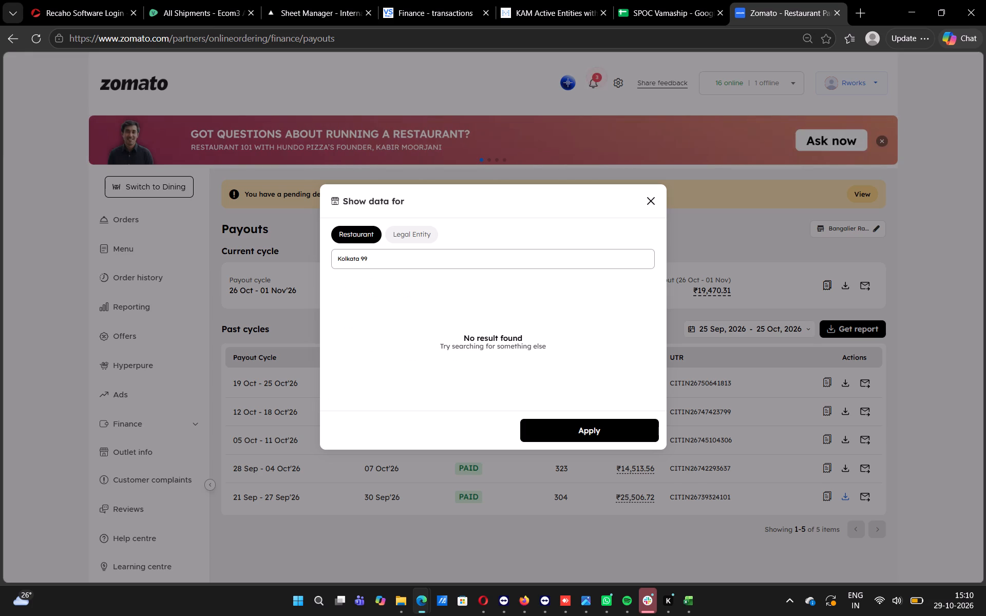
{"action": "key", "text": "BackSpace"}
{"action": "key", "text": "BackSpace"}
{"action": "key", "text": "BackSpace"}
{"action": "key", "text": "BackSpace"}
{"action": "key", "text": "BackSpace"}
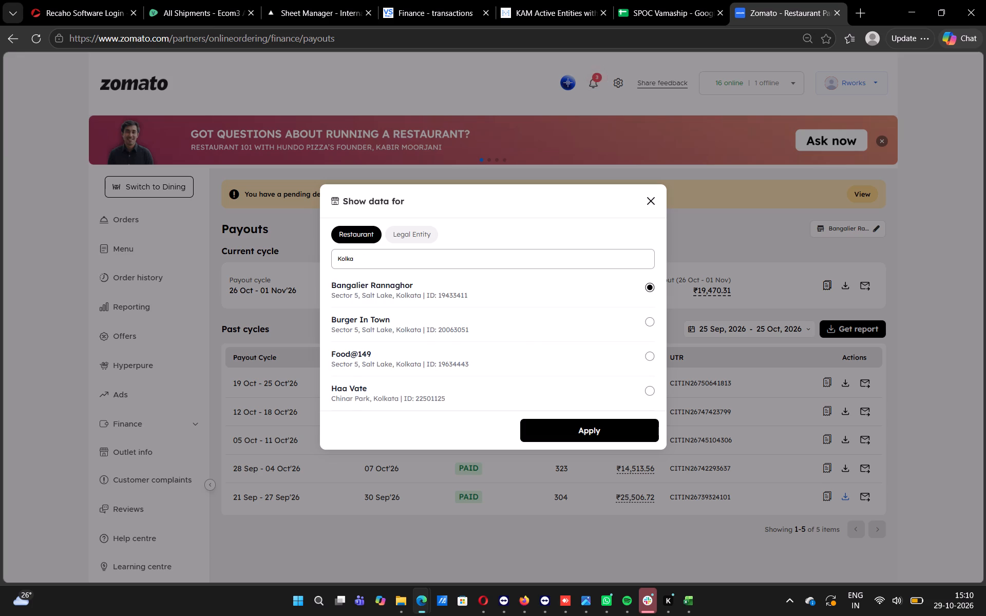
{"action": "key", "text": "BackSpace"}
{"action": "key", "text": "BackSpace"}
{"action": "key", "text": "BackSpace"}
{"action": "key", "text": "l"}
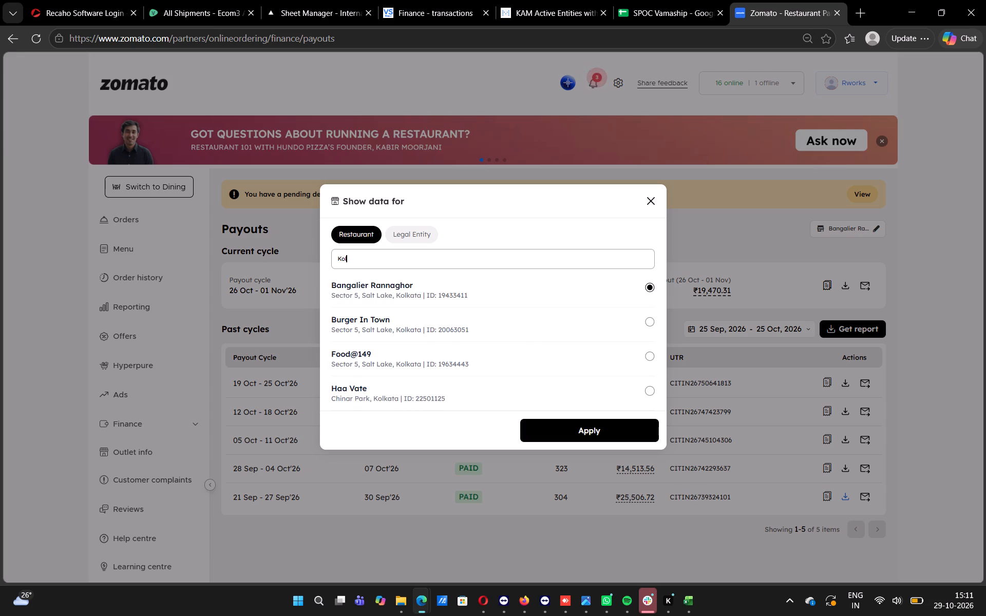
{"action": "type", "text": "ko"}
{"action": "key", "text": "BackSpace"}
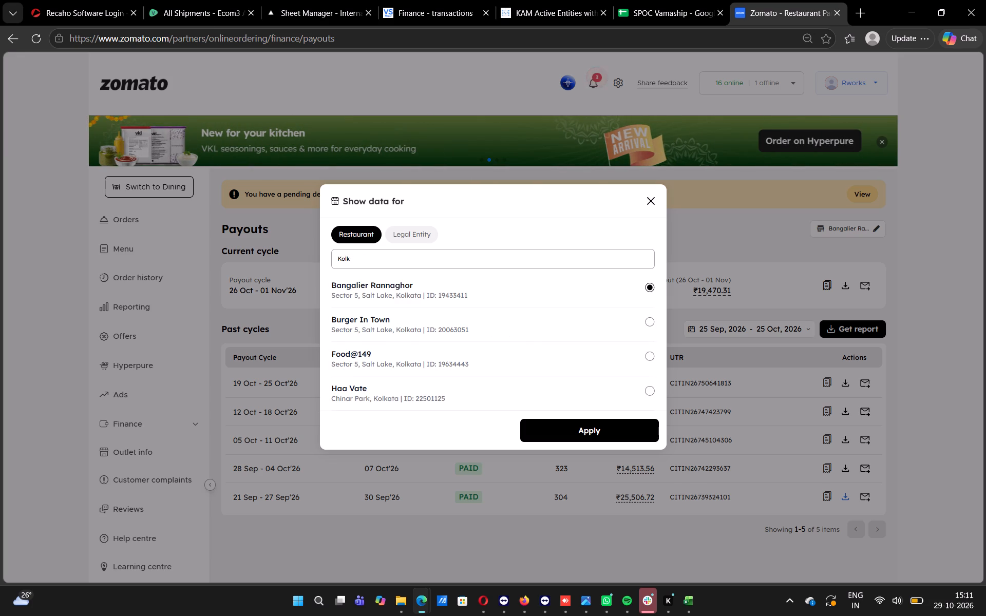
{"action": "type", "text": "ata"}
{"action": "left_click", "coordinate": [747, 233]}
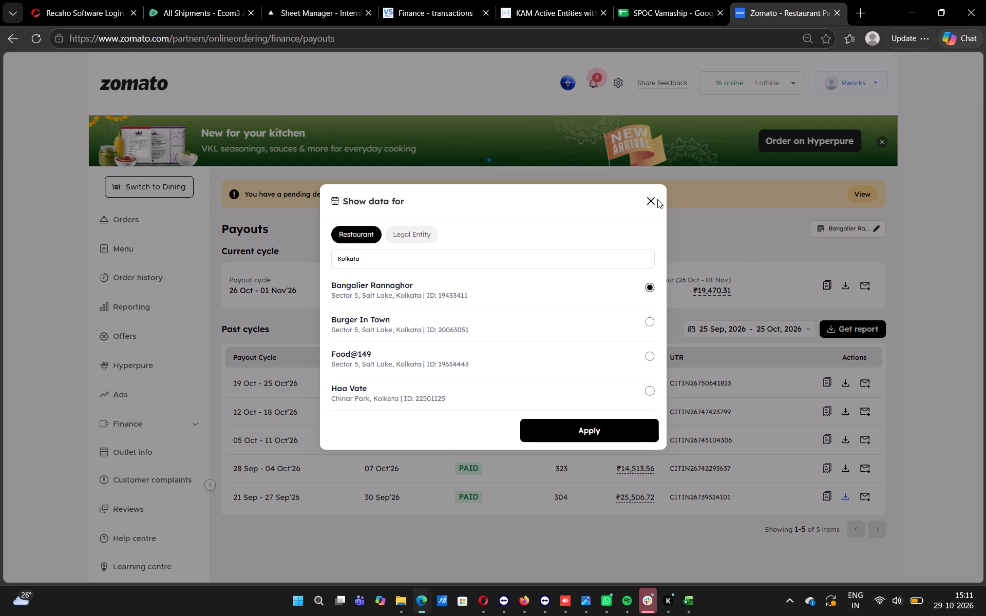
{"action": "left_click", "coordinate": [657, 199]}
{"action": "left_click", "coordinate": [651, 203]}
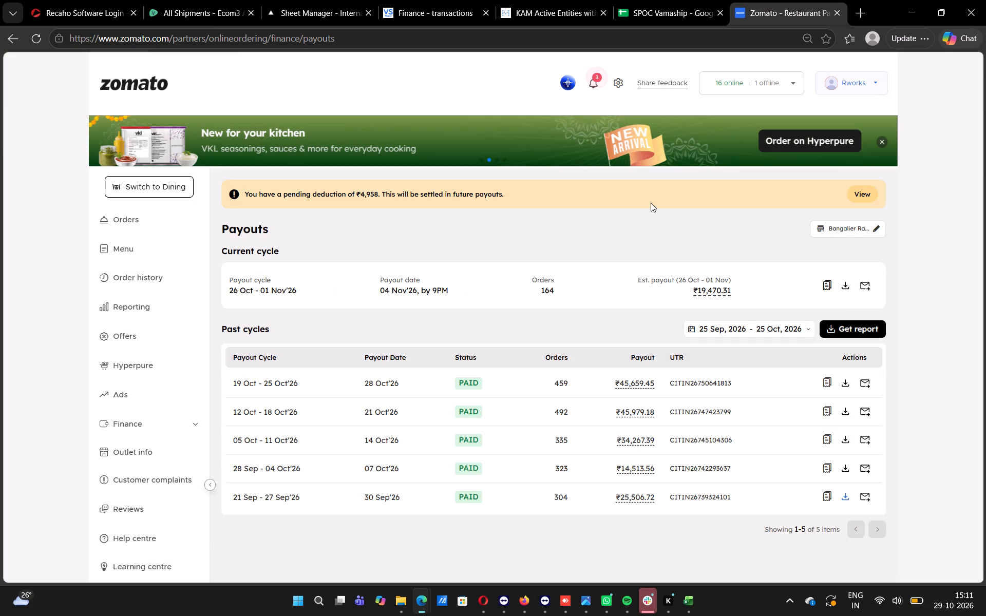
Show the payouts data for the restaurant Kolkata@99 in Sector 5, Salt Lake, Kolkata.
{"action": "left_click", "coordinate": [876, 228]}
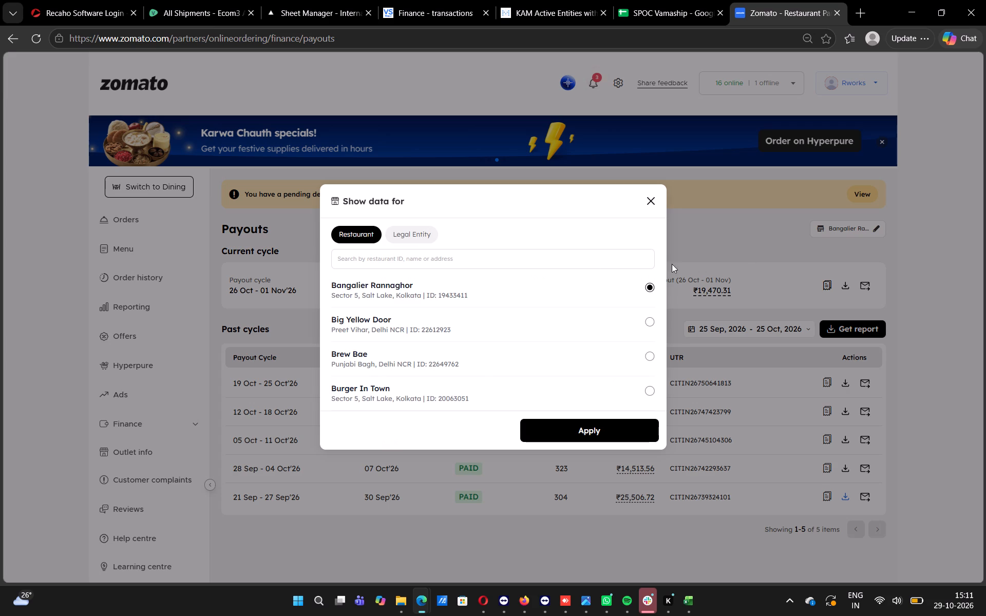
{"action": "left_click_drag", "start_coordinate": [468, 287], "coordinate": [464, 393]}
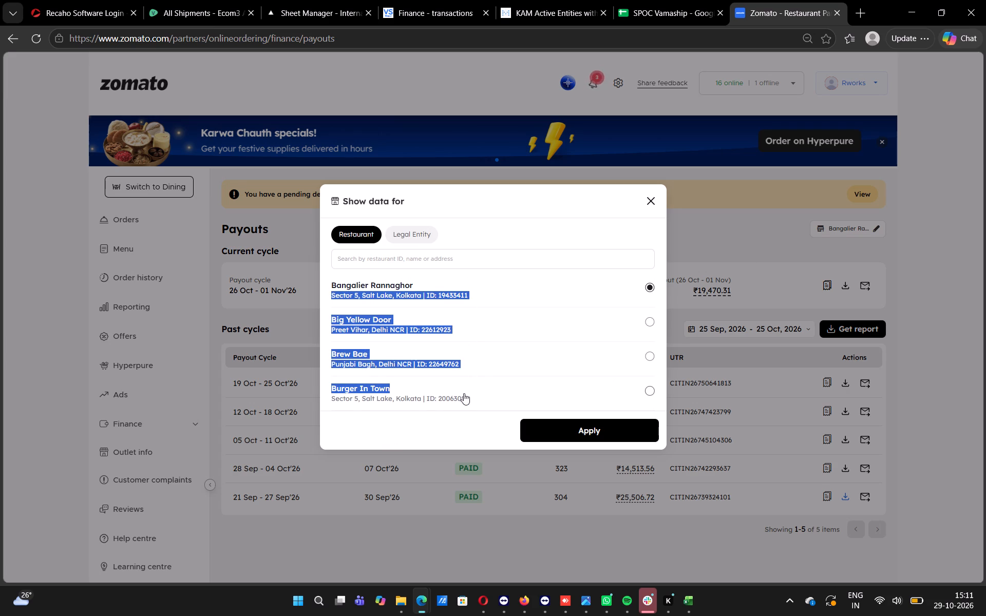
{"action": "left_click_drag", "start_coordinate": [464, 393], "coordinate": [473, 354]}
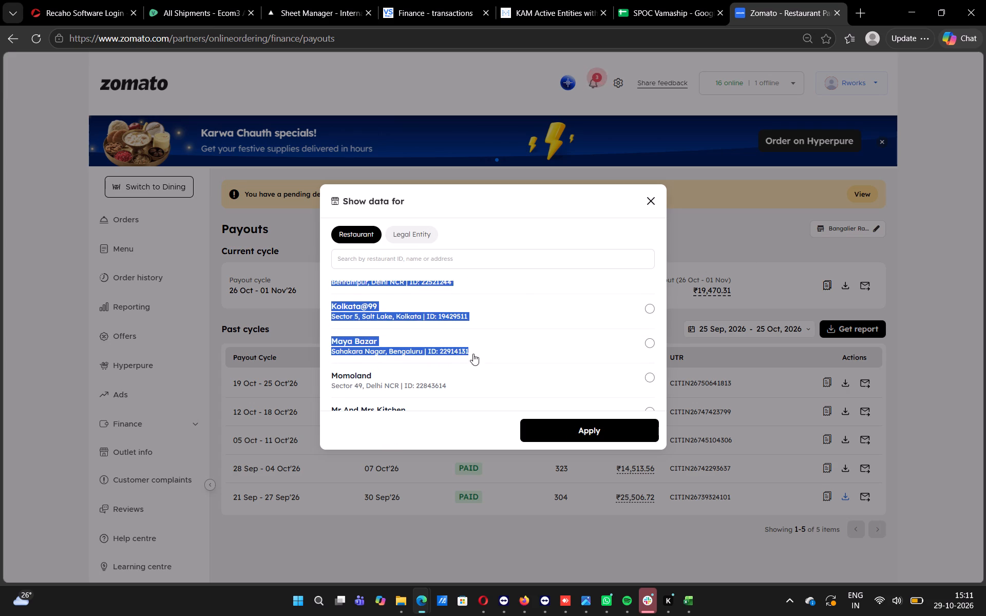
{"action": "left_click_drag", "start_coordinate": [473, 354], "coordinate": [475, 325]}
{"action": "left_click", "coordinate": [642, 313]}
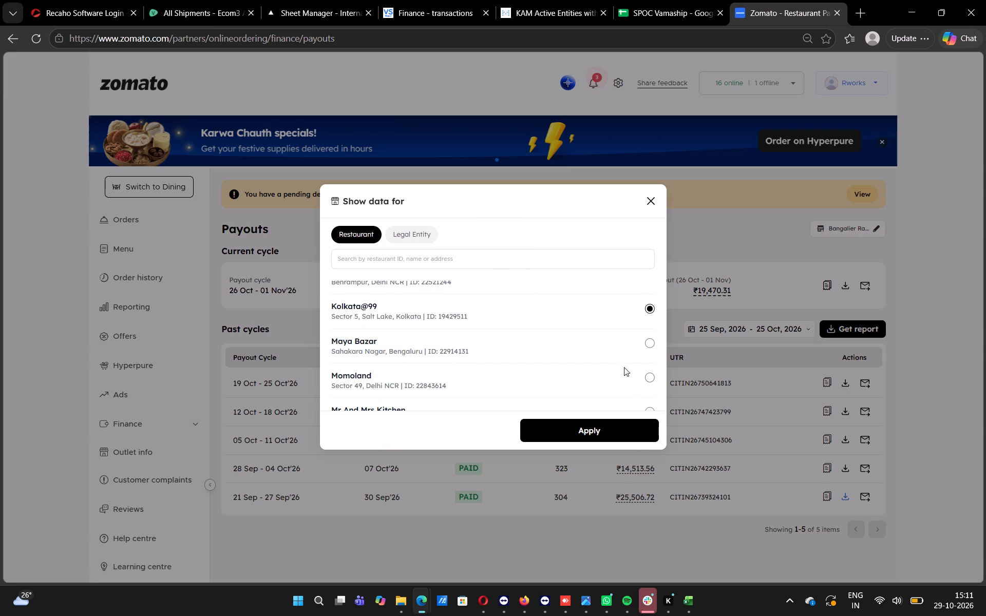
{"action": "left_click", "coordinate": [604, 428]}
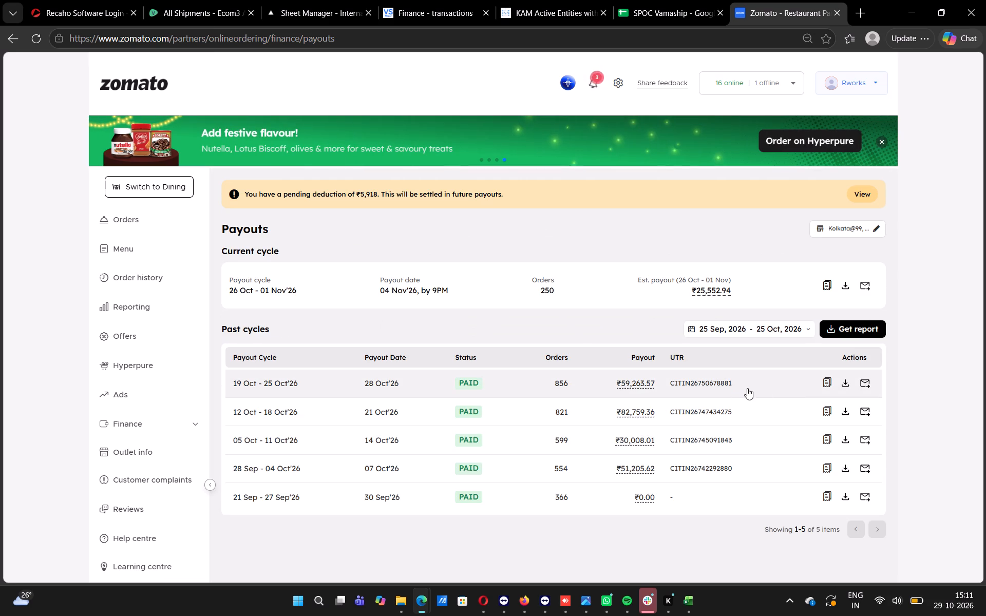
Download the Kolkata@99 payout report for the 19 Oct - 25 Oct'26 cycle.
{"action": "left_click", "coordinate": [841, 382]}
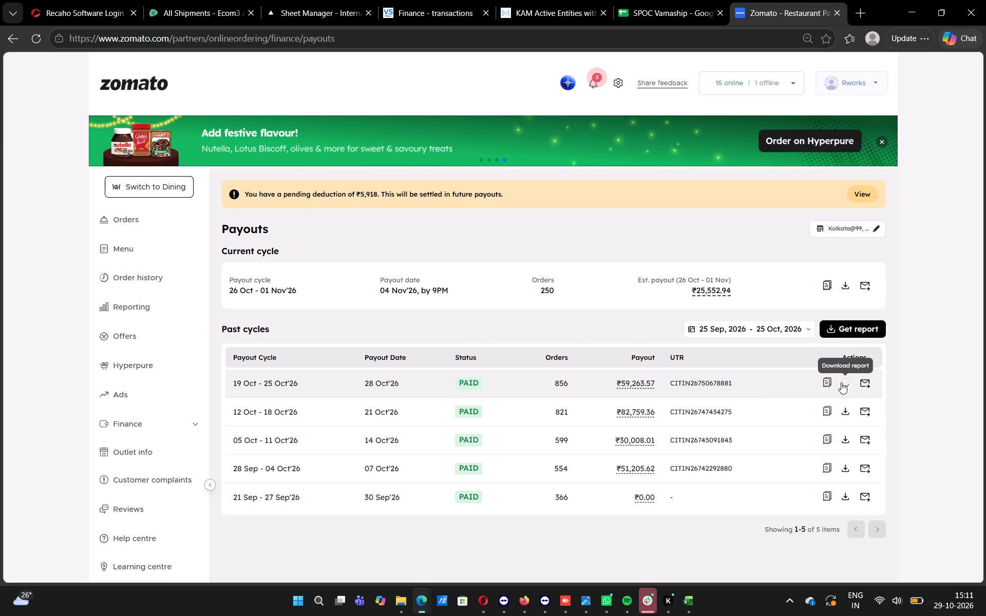
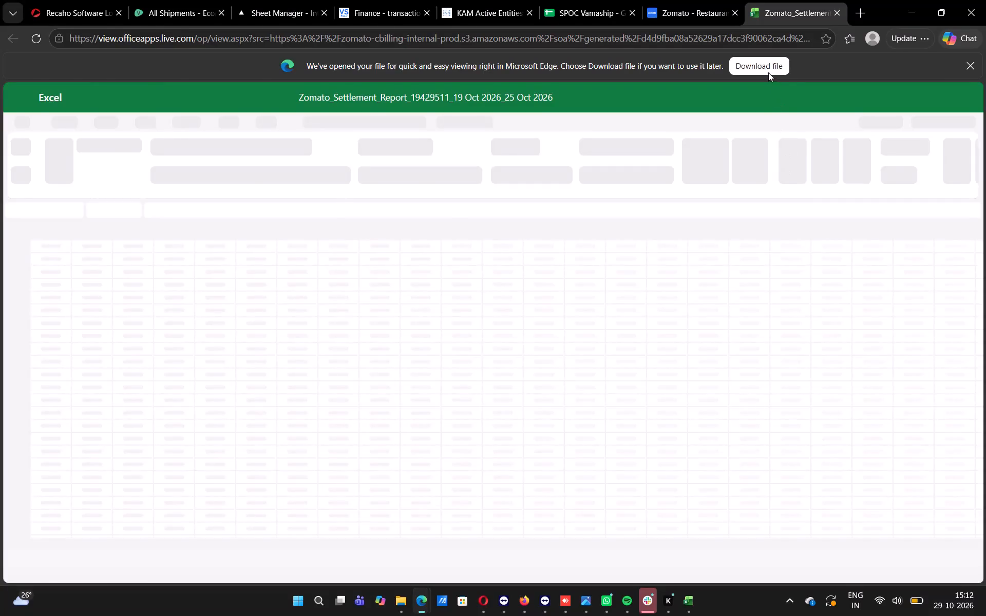
Save the Kolkata@99 settlement report for 19 Oct - 25 Oct 2026 and open its Payout Breakup sheet in Excel with editing enabled.
{"action": "left_click", "coordinate": [761, 70]}
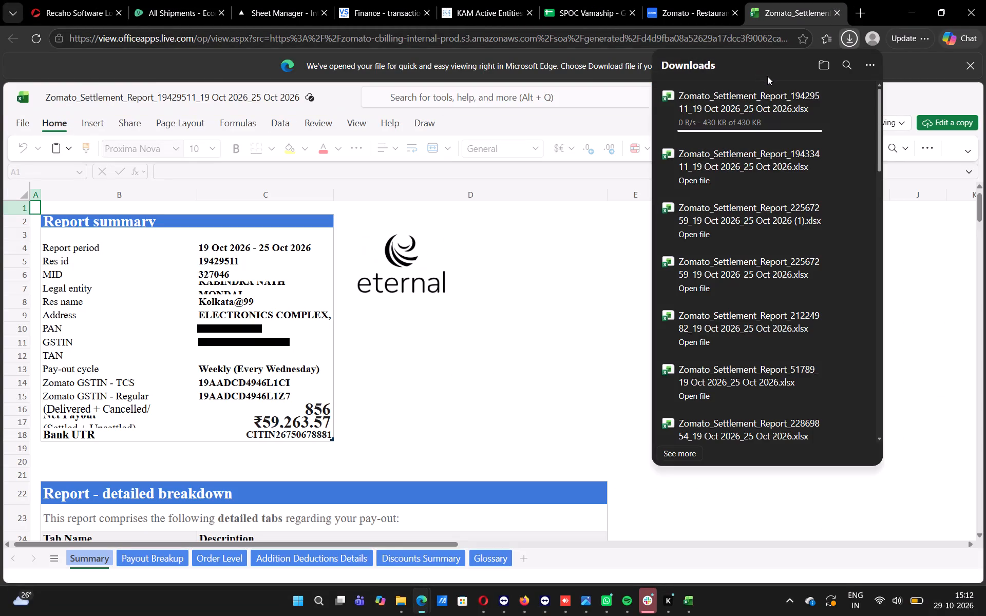
{"action": "left_click", "coordinate": [833, 108]}
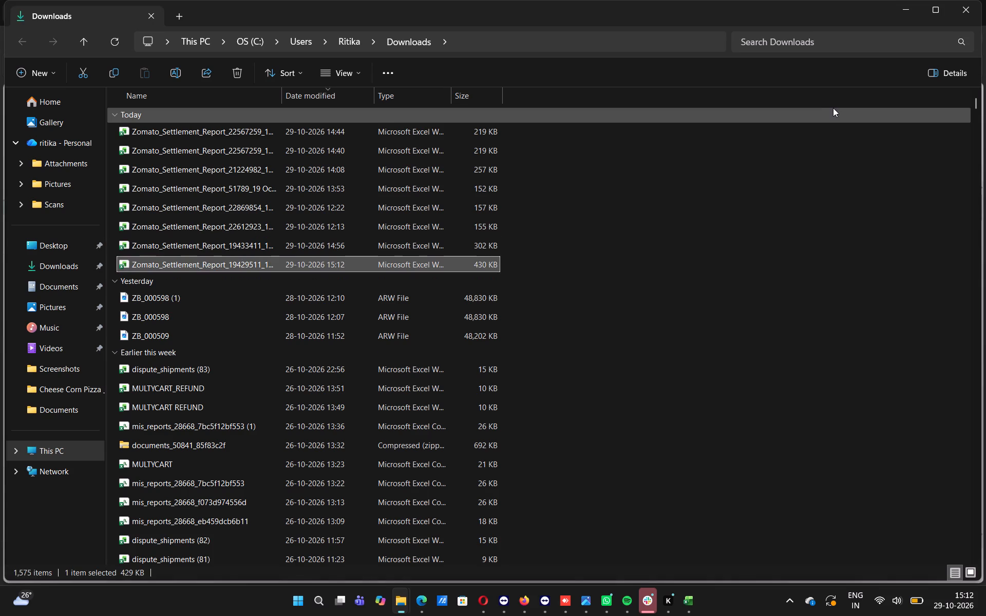
{"action": "double_click", "coordinate": [362, 265]}
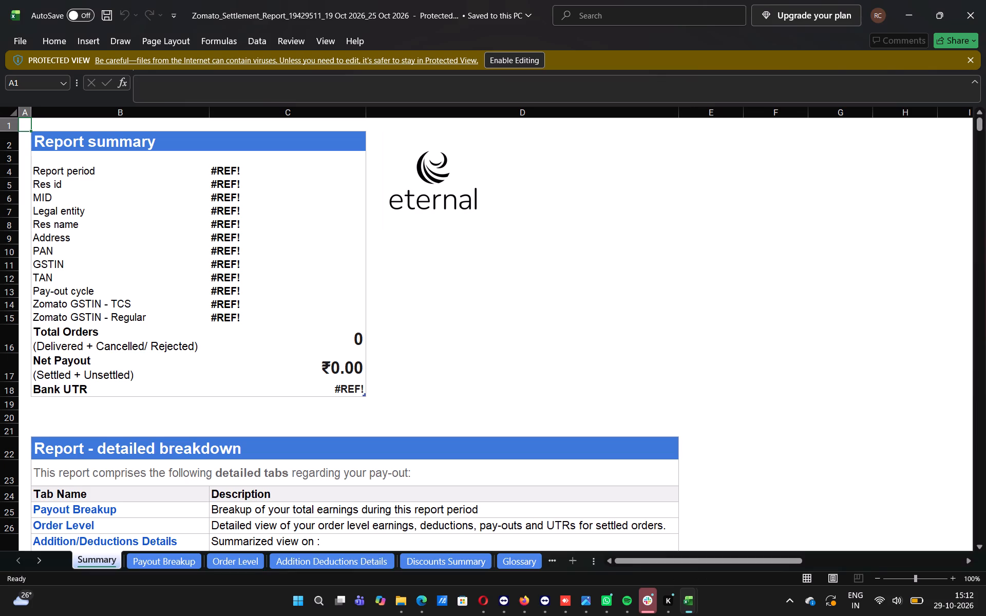
{"action": "left_click", "coordinate": [506, 59]}
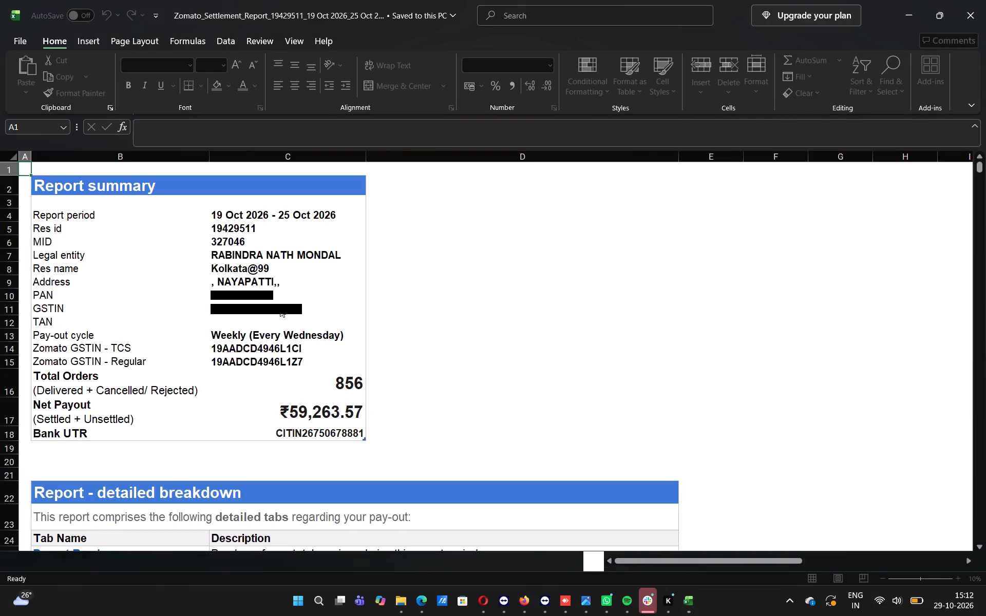
{"action": "left_click", "coordinate": [177, 565]}
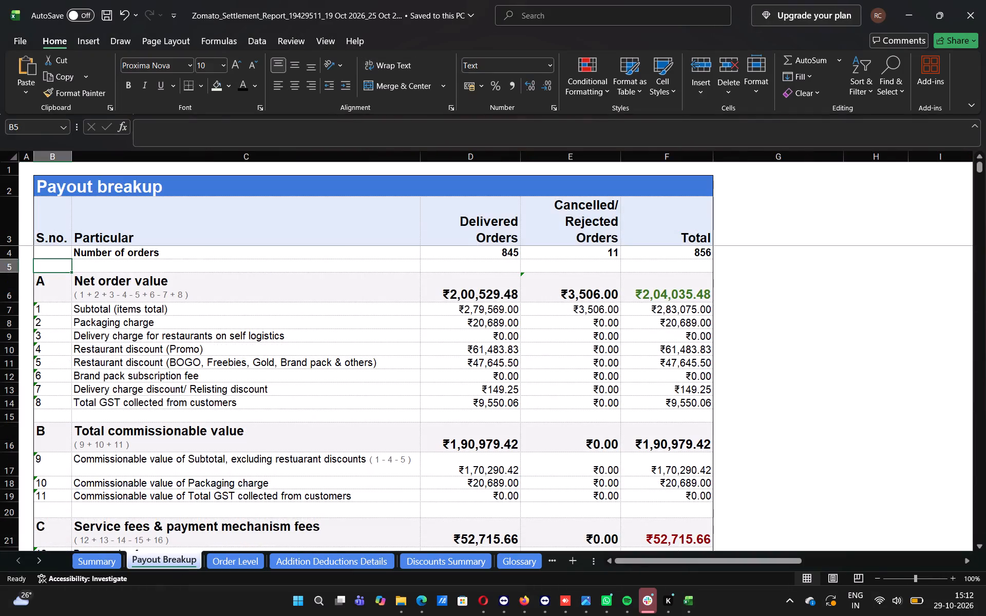
{"action": "left_click", "coordinate": [56, 253]}
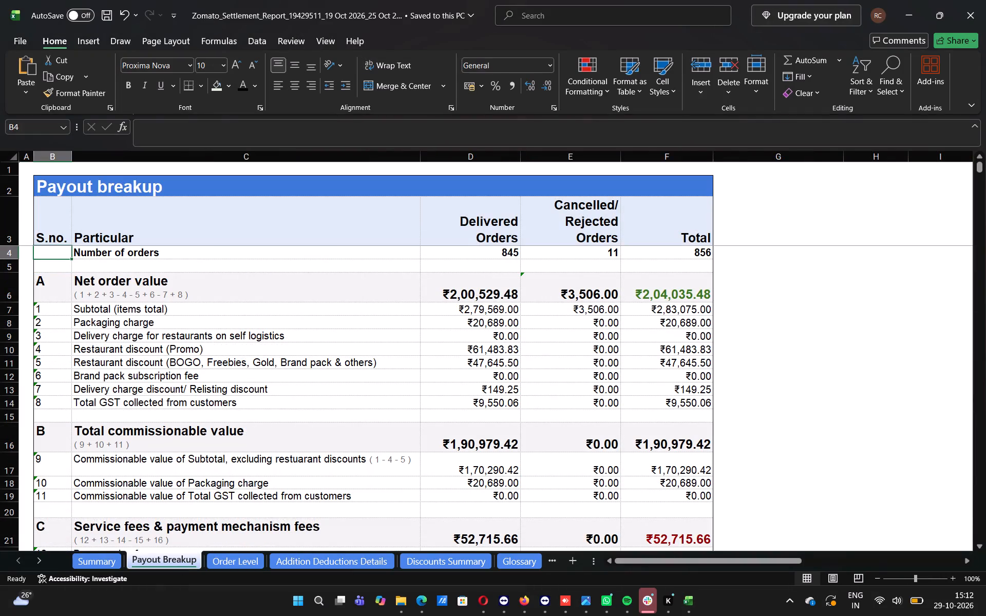
Close the TARANG Zomato payout workbook and settlement report 19433411, discarding the report's unsaved changes.
{"action": "right_click", "coordinate": [692, 615]}
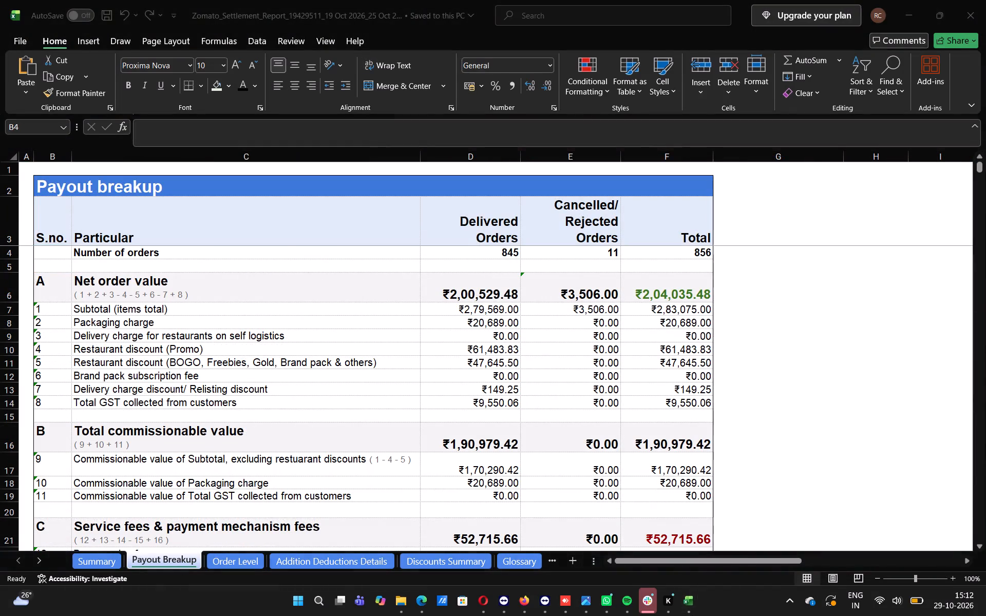
{"action": "left_click", "coordinate": [692, 615]}
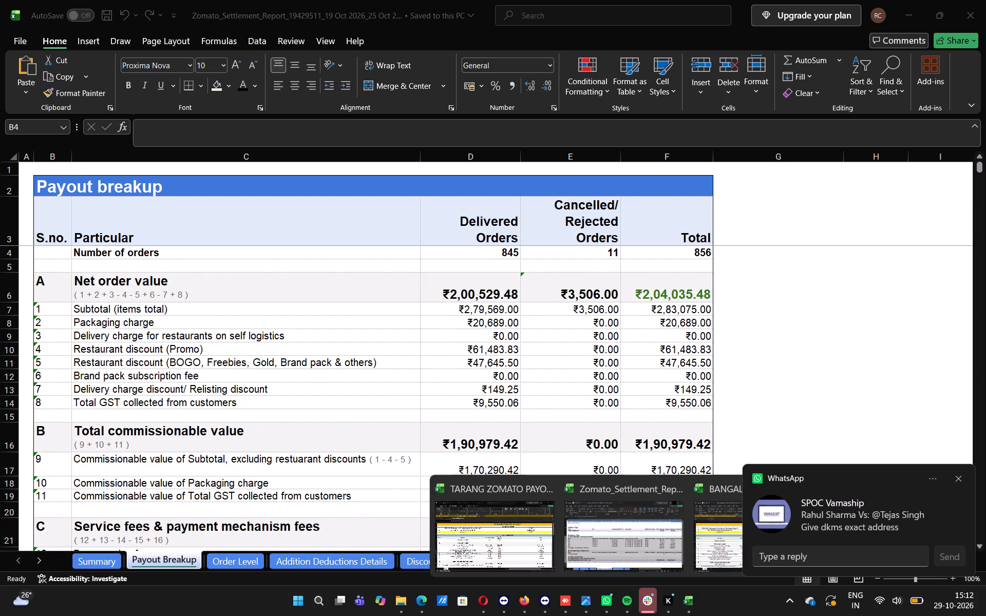
{"action": "left_click", "coordinate": [692, 615]}
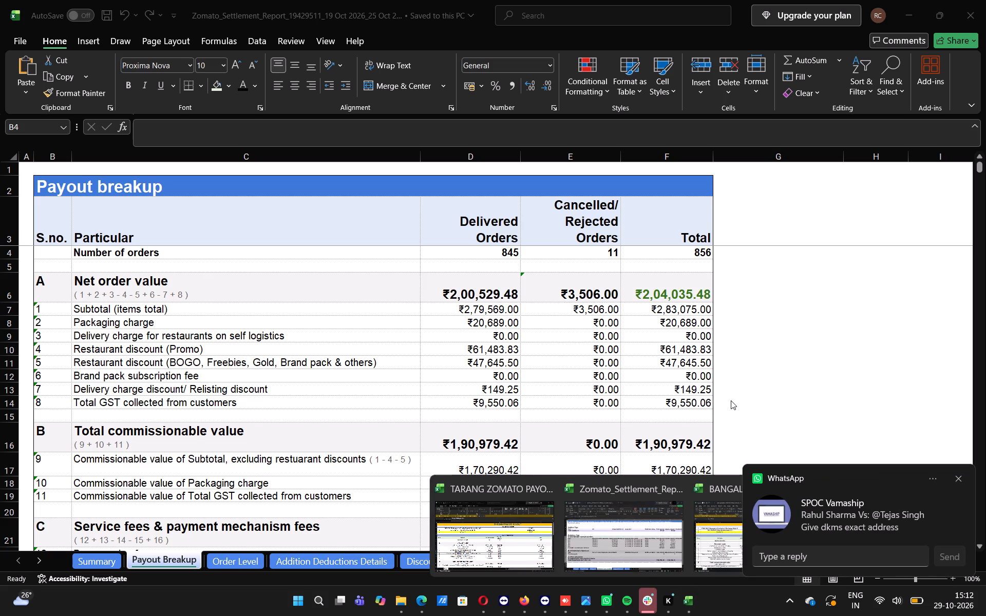
{"action": "left_click", "coordinate": [731, 402]}
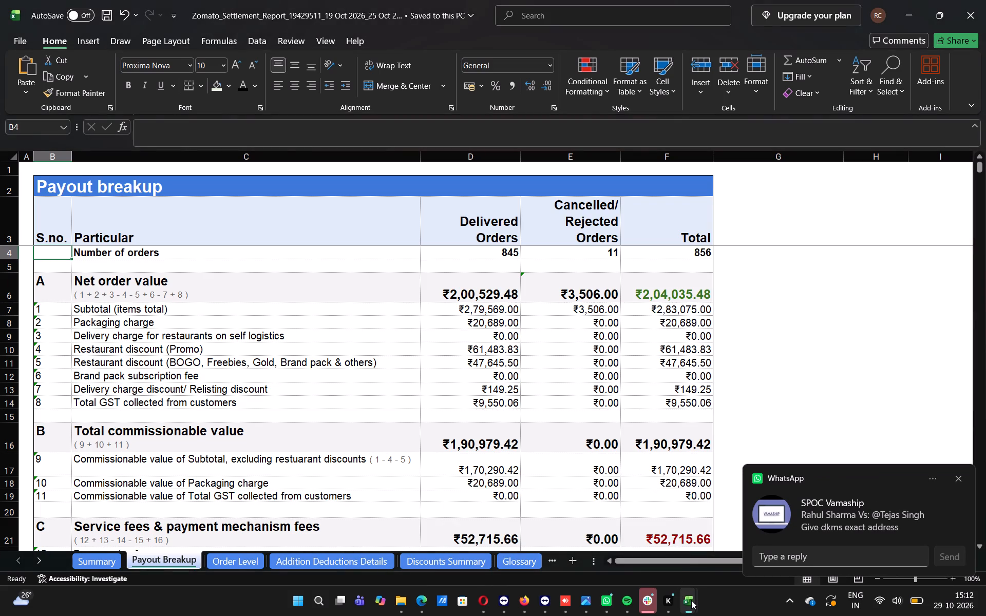
{"action": "left_click", "coordinate": [543, 490]}
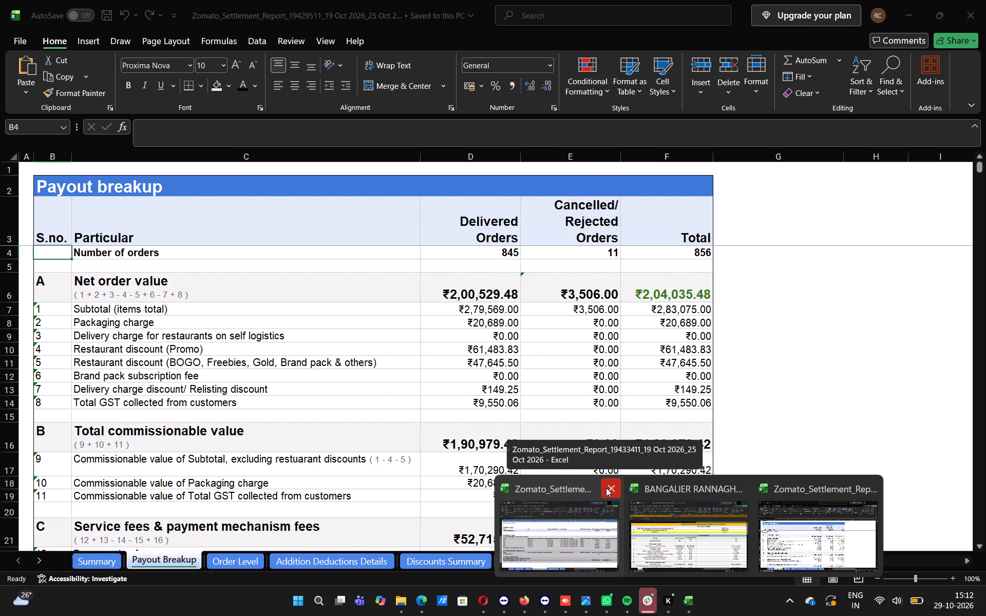
{"action": "left_click", "coordinate": [612, 488]}
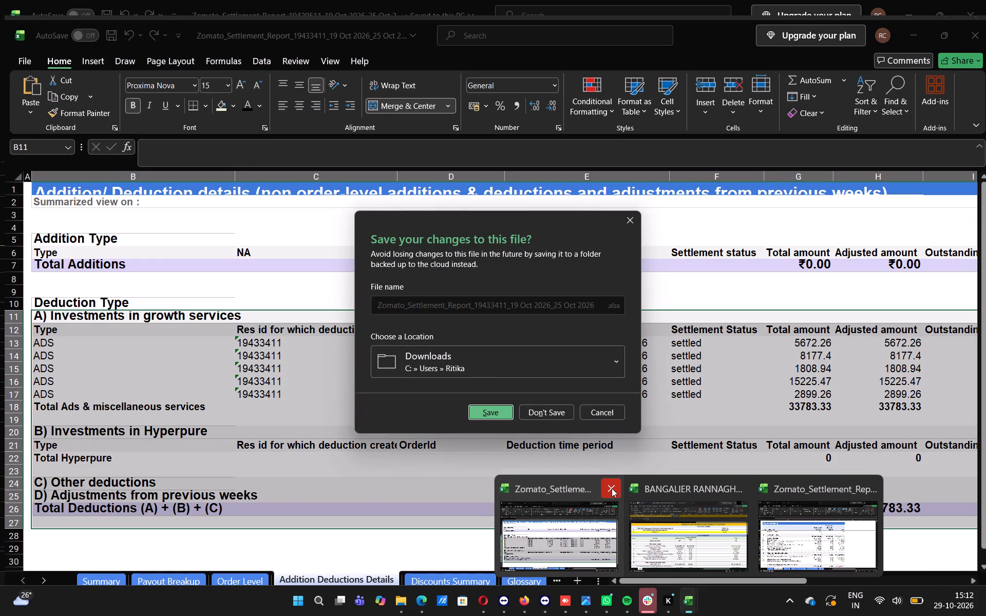
{"action": "left_click", "coordinate": [556, 410]}
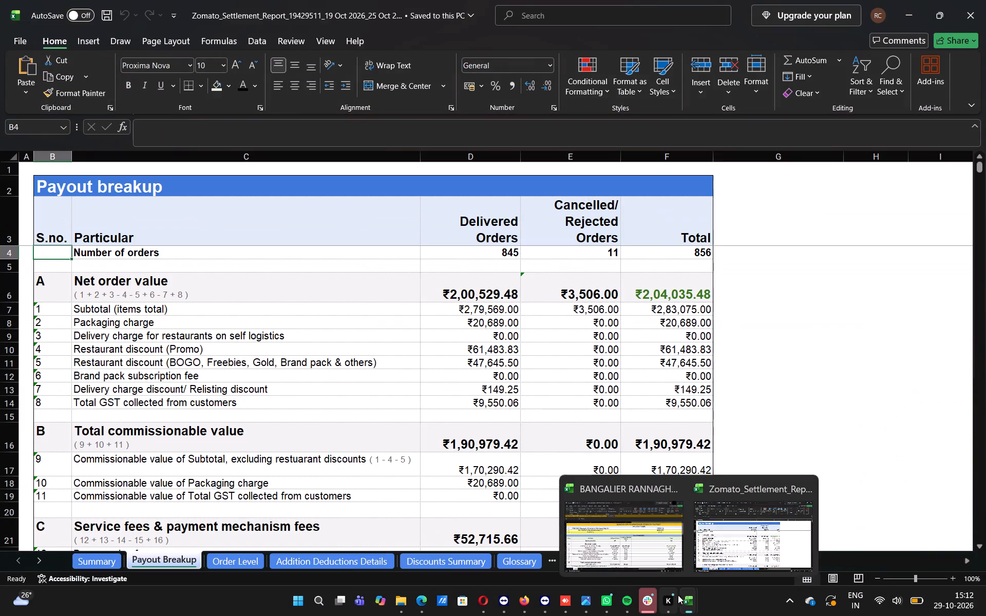
Copy the header block in rows 1 to 8 of the BANGALIER RANNAGHAR payout sheet into a new blank workbook at A1.
{"action": "right_click", "coordinate": [685, 600]}
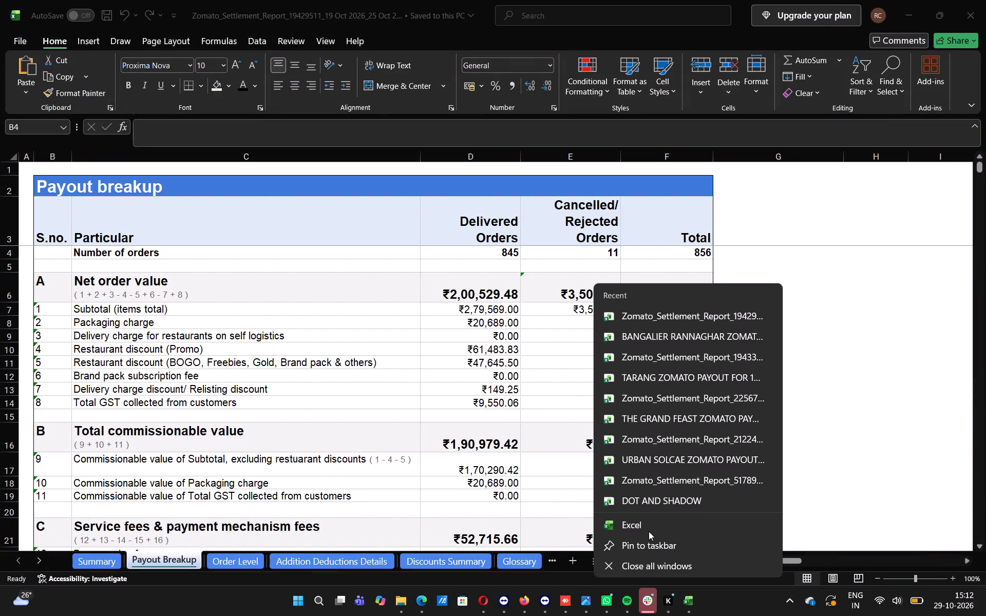
{"action": "left_click", "coordinate": [644, 527]}
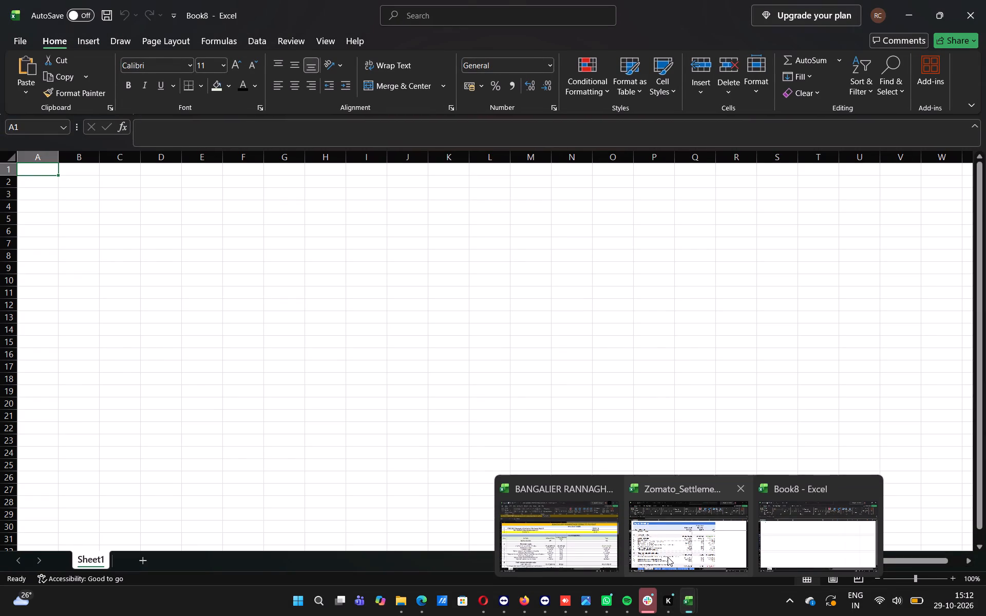
{"action": "left_click", "coordinate": [541, 532]}
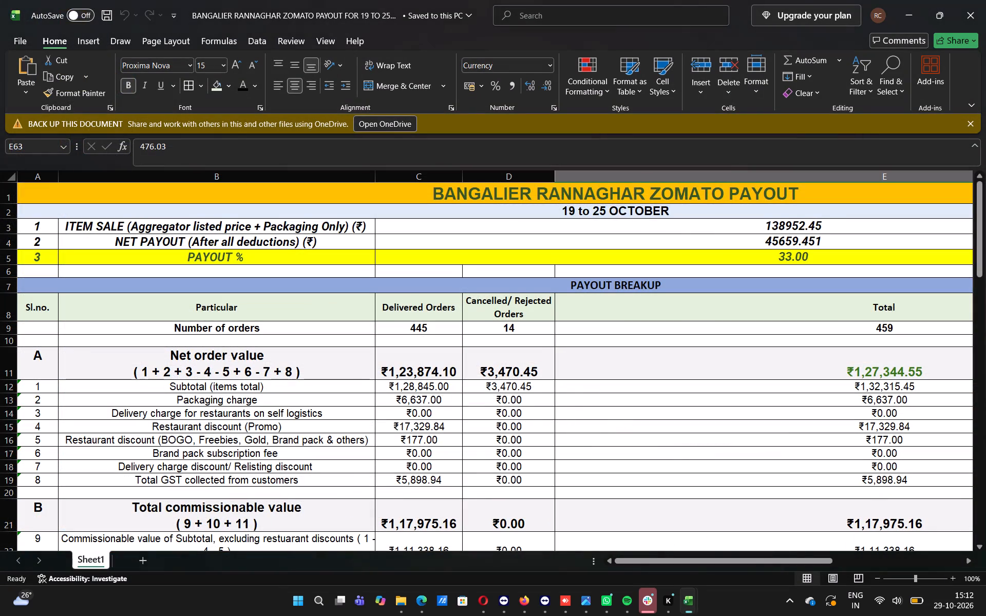
{"action": "left_click", "coordinate": [53, 189]}
{"action": "left_click_drag", "start_coordinate": [53, 189], "coordinate": [67, 293]}
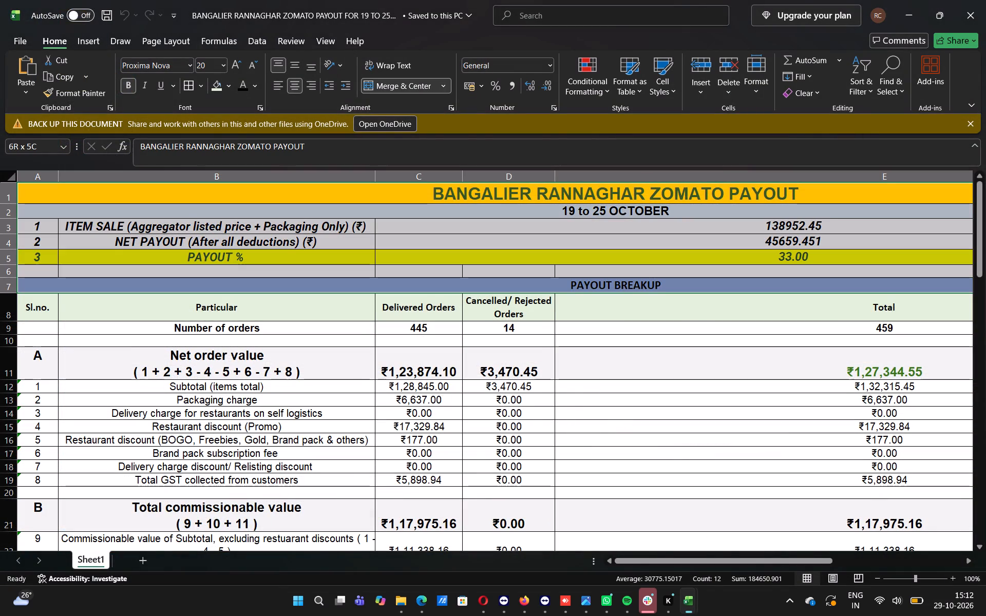
{"action": "left_click_drag", "start_coordinate": [67, 293], "coordinate": [74, 314]}
{"action": "key", "text": "ctrl+c"}
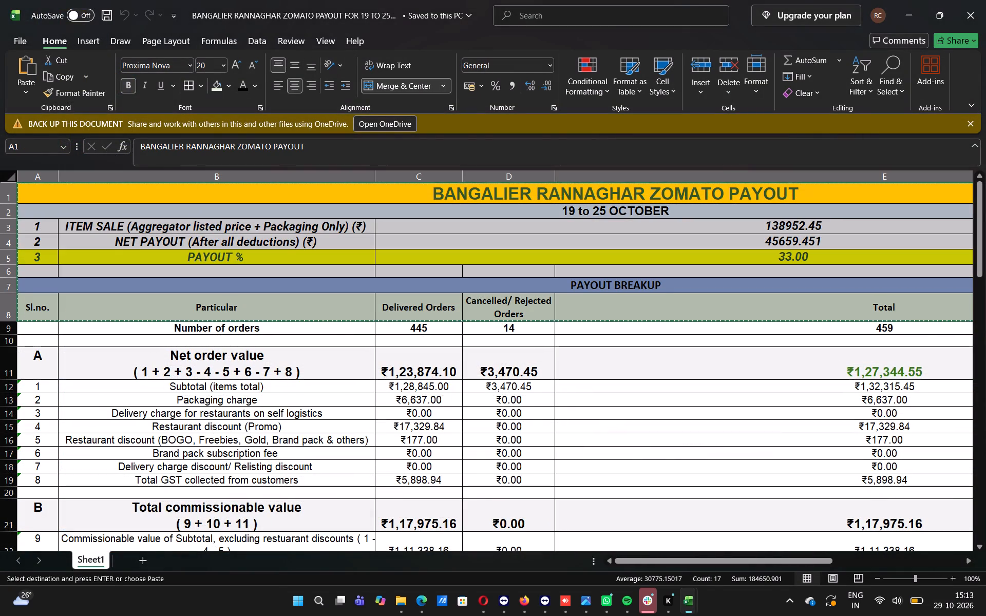
{"action": "left_click", "coordinate": [791, 554]}
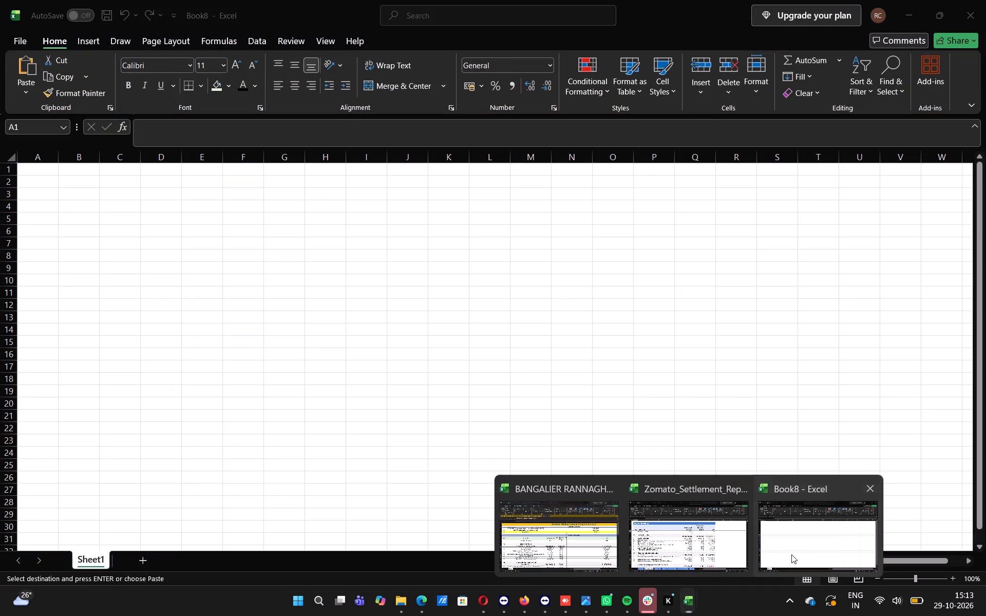
{"action": "key", "text": "ctrl+v"}
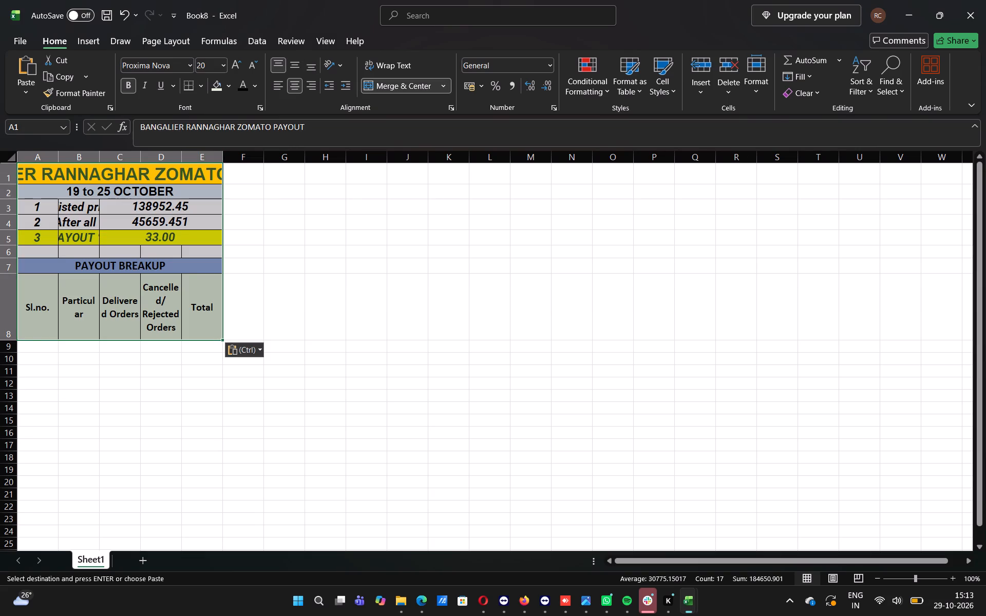
Widen columns E and B of the new workbook so the title and the summary row labels fit.
{"action": "left_click_drag", "start_coordinate": [223, 159], "coordinate": [674, 188]}
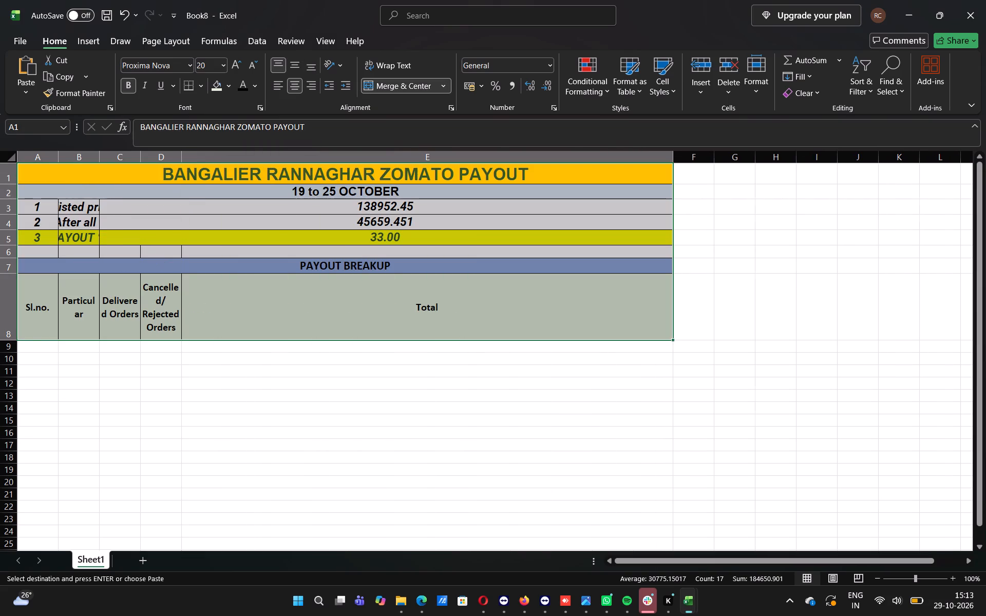
{"action": "left_click_drag", "start_coordinate": [101, 155], "coordinate": [307, 169]}
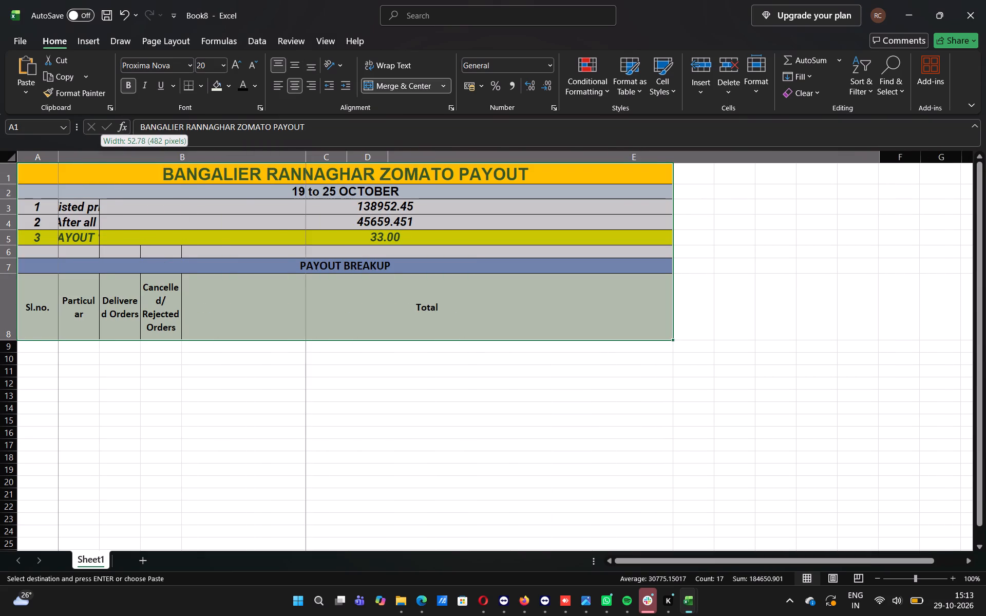
{"action": "left_click_drag", "start_coordinate": [307, 169], "coordinate": [333, 173]}
{"action": "left_click_drag", "start_coordinate": [332, 157], "coordinate": [351, 159]}
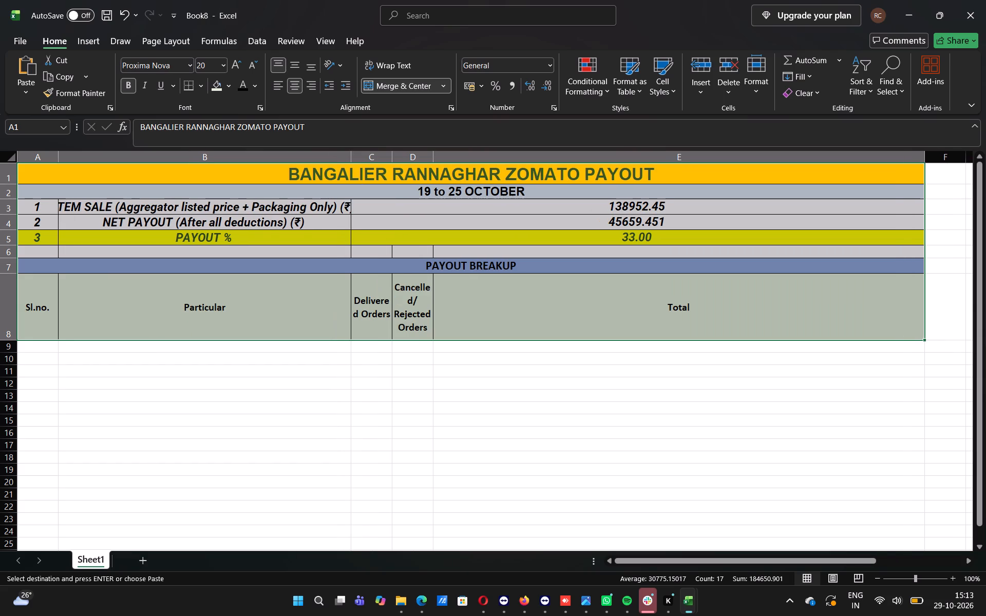
{"action": "left_click_drag", "start_coordinate": [351, 160], "coordinate": [392, 161]}
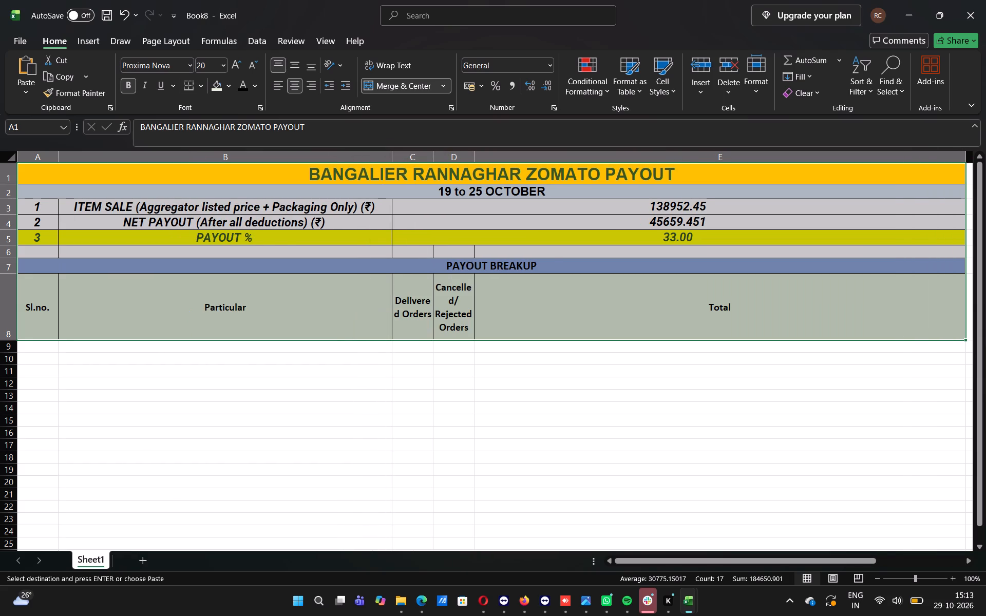
Replace the title in the merged top row with "KOLKATA@99 ZOMATO PAYOUT".
{"action": "left_click", "coordinate": [367, 172]}
{"action": "key", "text": "BackSpace"}
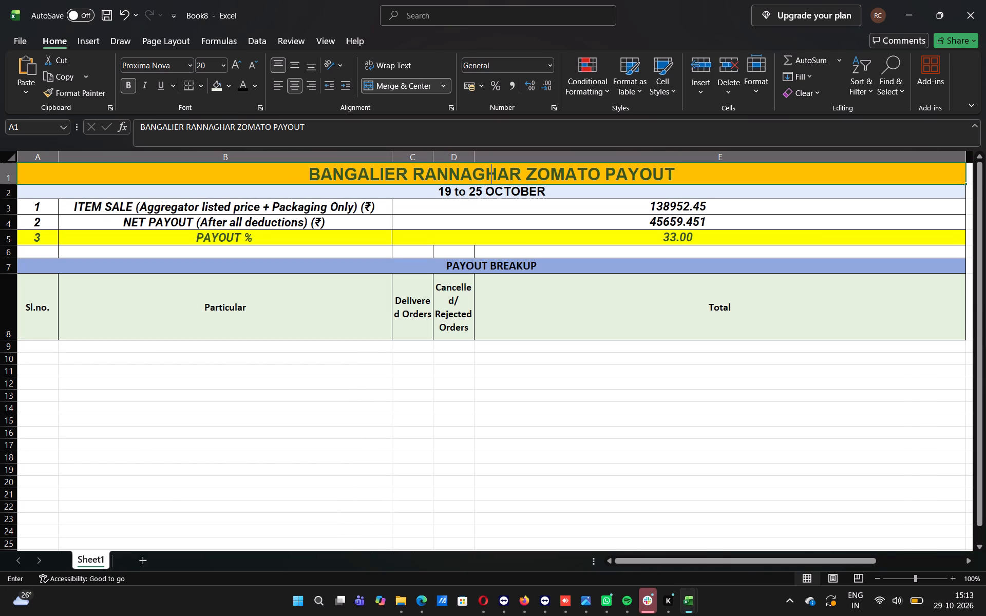
{"action": "type", "text": "KOLKATA"}
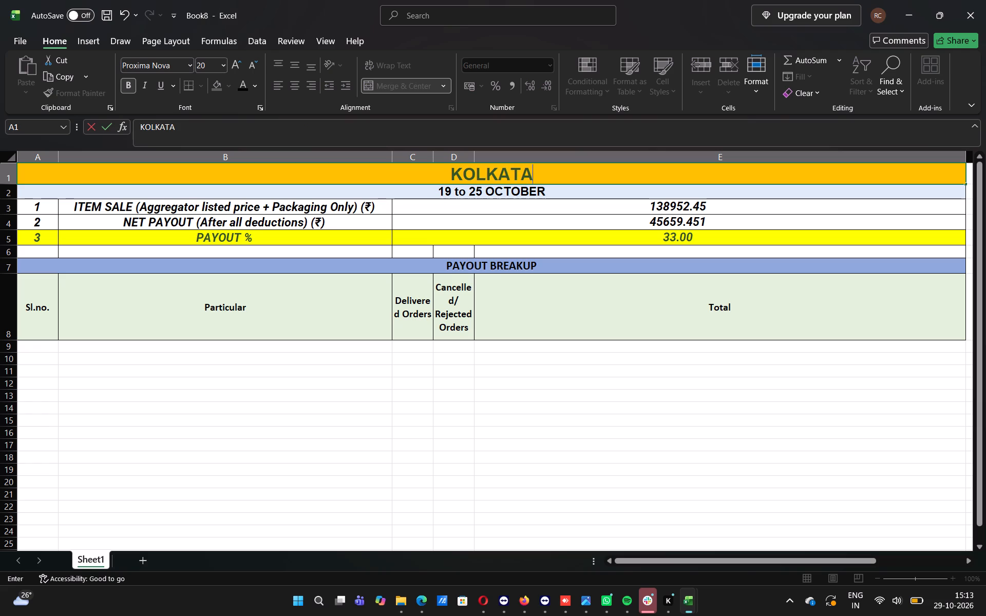
{"action": "type", "text": "@99 Z"}
{"action": "type", "text": "OMATO PAYOUT"}
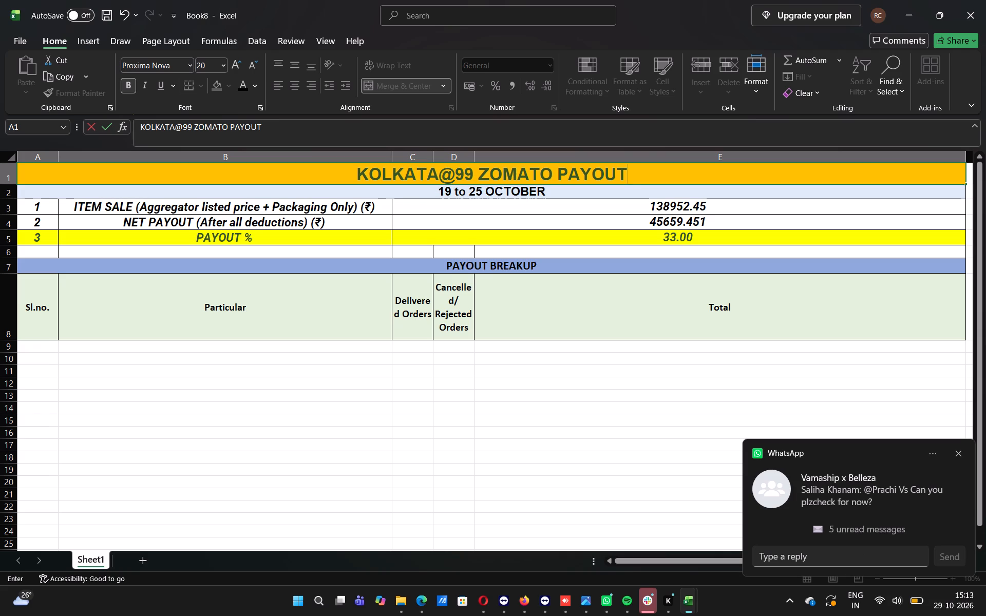
Reduce the height of row 8, which holds the payout breakup column headings.
{"action": "left_click", "coordinate": [6, 325]}
{"action": "left_click_drag", "start_coordinate": [14, 341], "coordinate": [12, 301]}
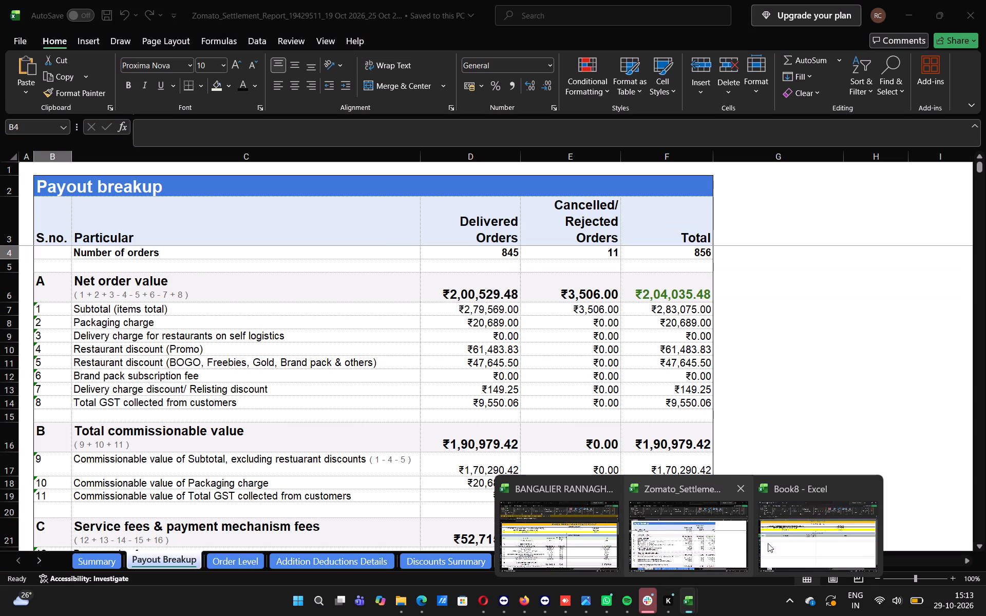
Copy the settlement report's payout breakup from the Number of orders row through Net Payout into the new workbook at A9 as values.
{"action": "left_click", "coordinate": [711, 539]}
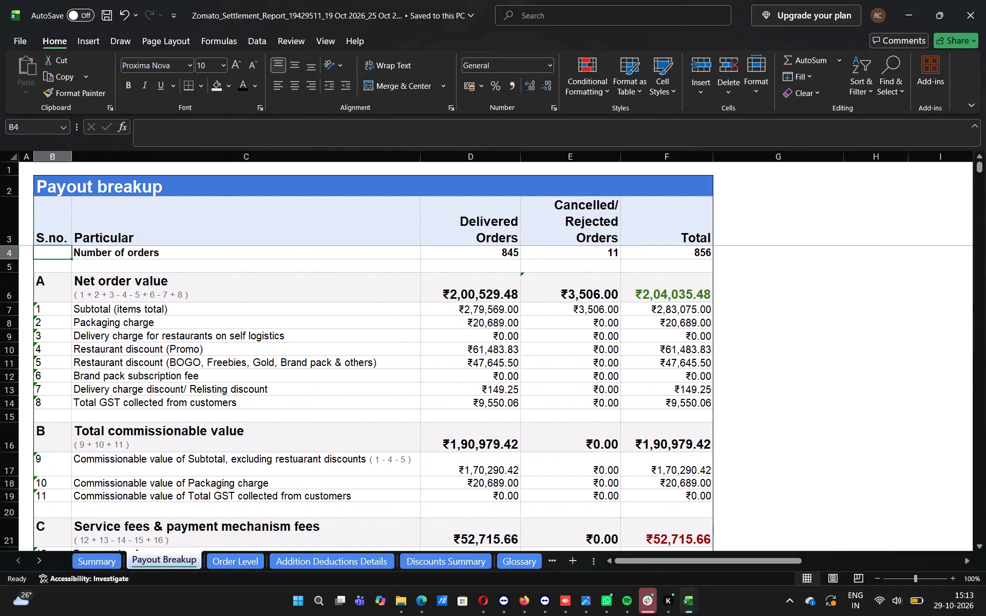
{"action": "left_click_drag", "start_coordinate": [57, 251], "coordinate": [83, 460]}
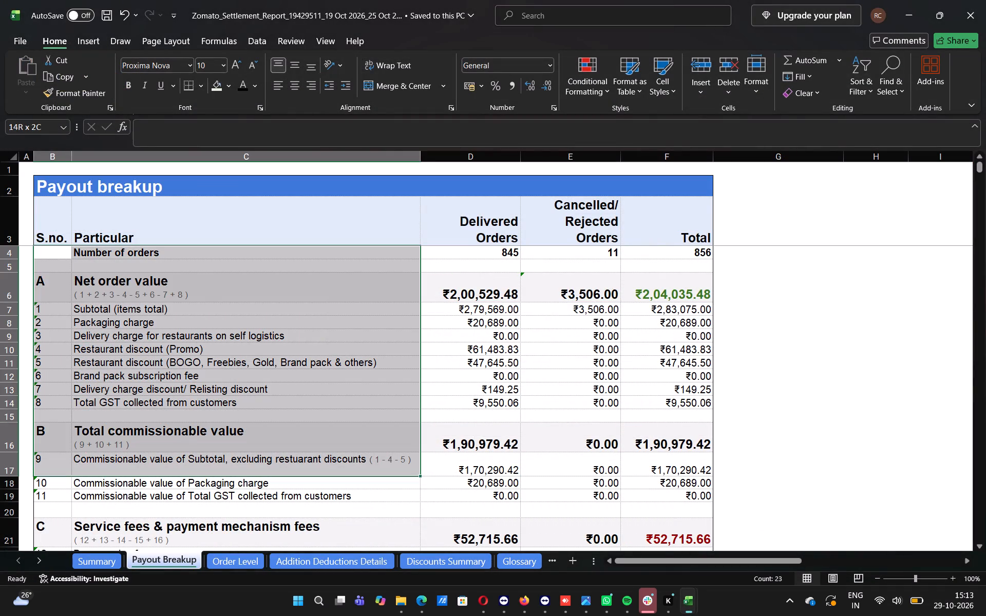
{"action": "left_click_drag", "start_coordinate": [83, 460], "coordinate": [656, 600]}
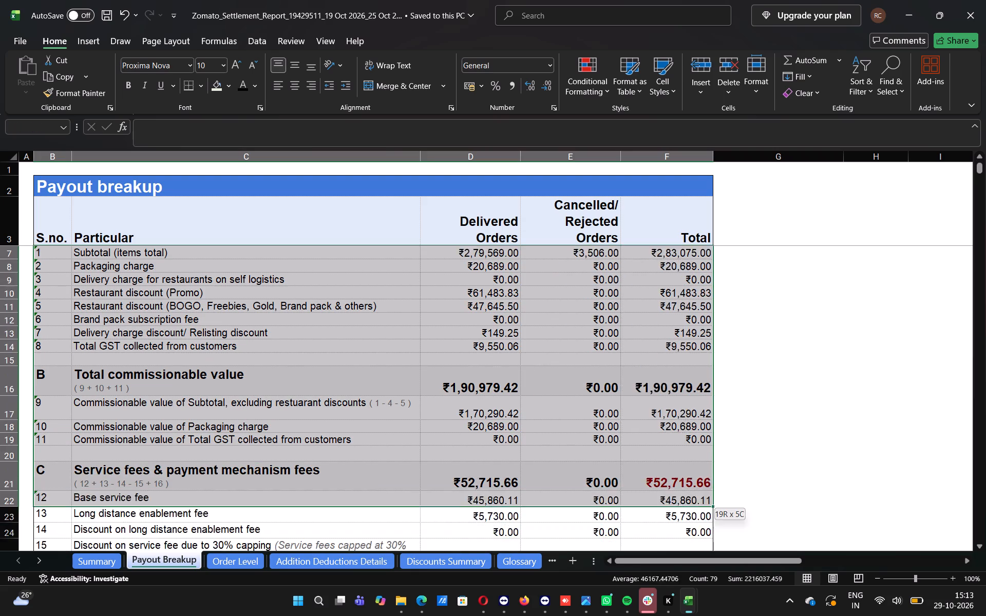
{"action": "left_click_drag", "start_coordinate": [656, 600], "coordinate": [647, 395]}
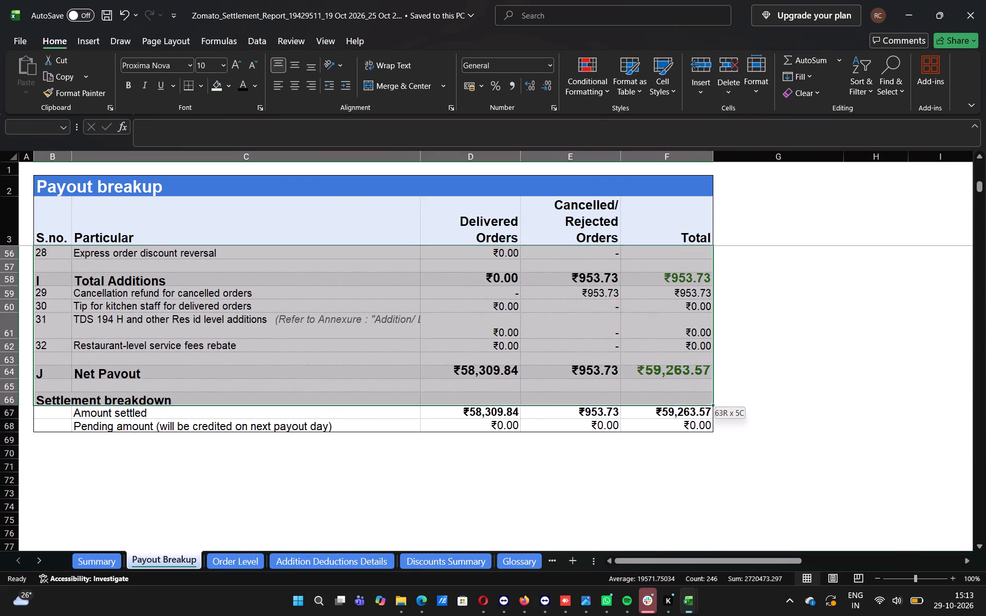
{"action": "left_click_drag", "start_coordinate": [647, 395], "coordinate": [652, 378]}
{"action": "key", "text": "ctrl+c"}
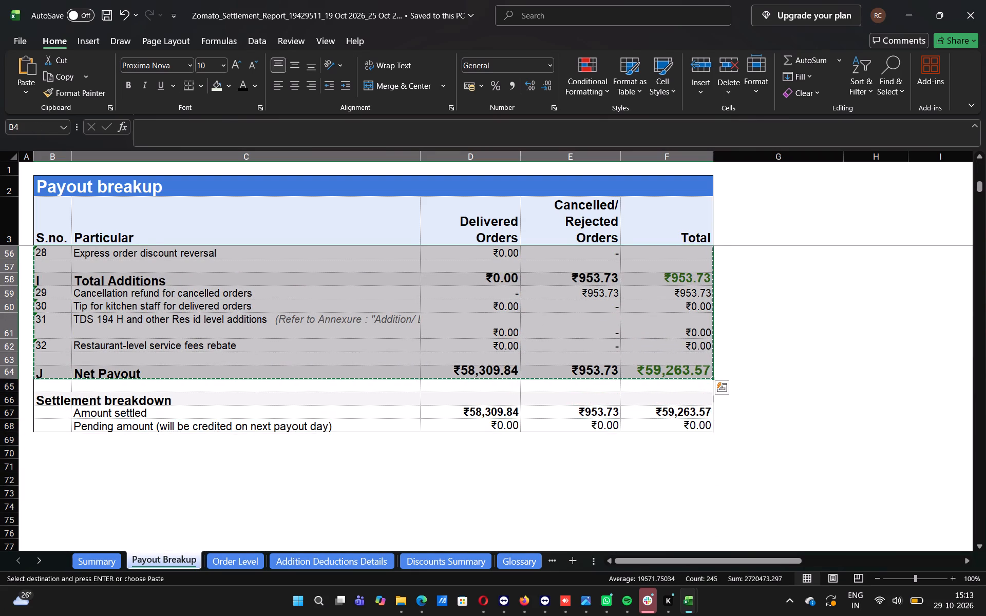
{"action": "left_click", "coordinate": [796, 544]}
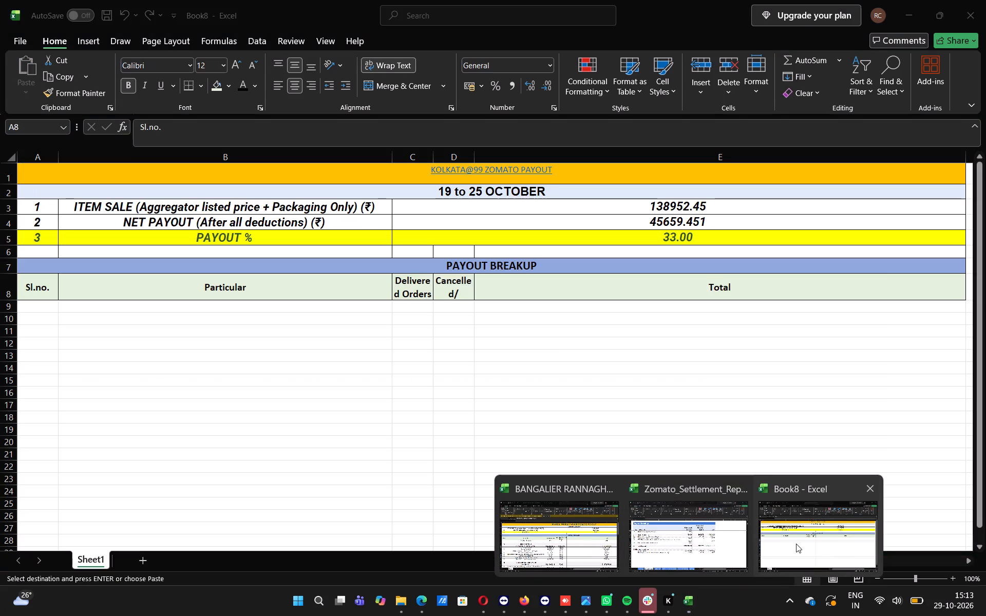
{"action": "left_click", "coordinate": [43, 307]}
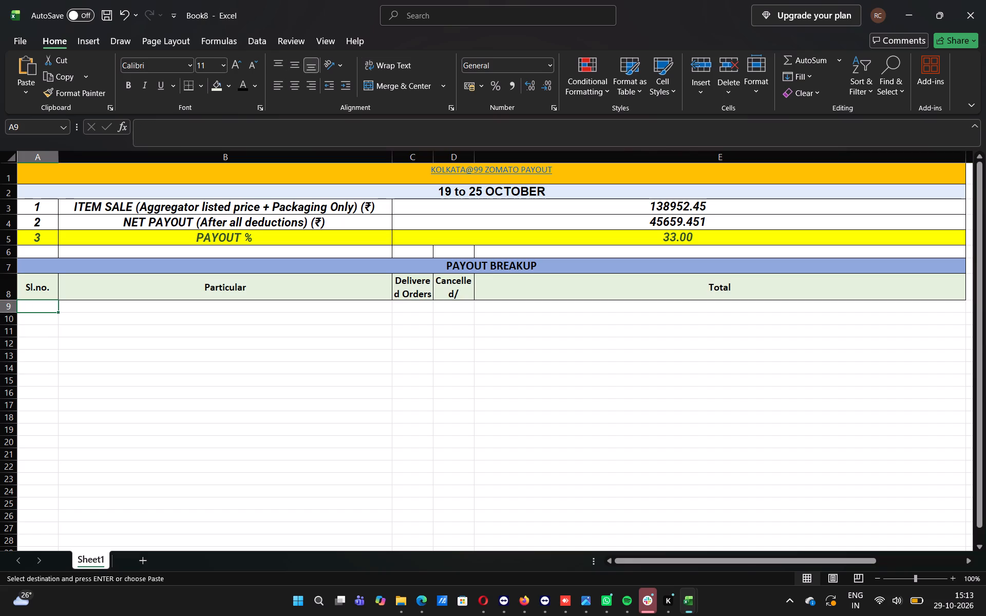
{"action": "key", "text": "ctrl+v"}
{"action": "right_click", "coordinate": [43, 307]}
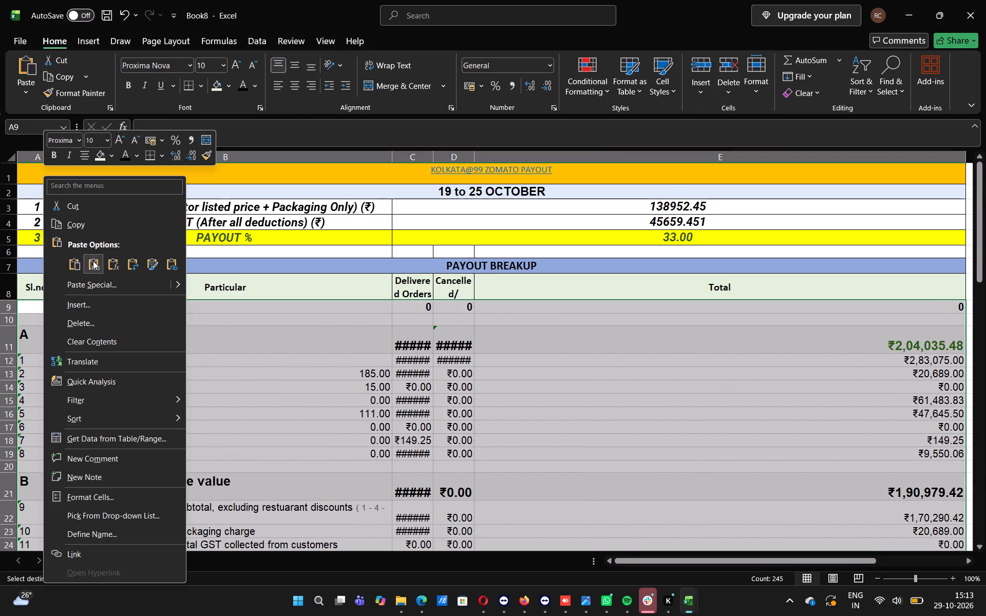
{"action": "left_click", "coordinate": [93, 261]}
{"action": "left_click", "coordinate": [524, 321]}
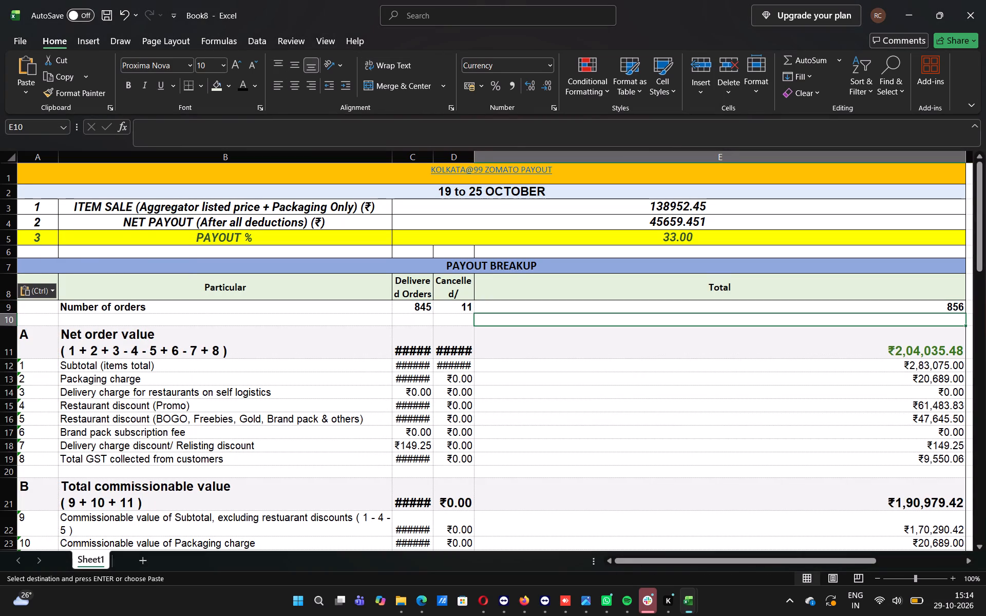
Widen column C so the Delivered Orders heading fits.
{"action": "left_click_drag", "start_coordinate": [431, 151], "coordinate": [447, 153]}
Clear the hyperlinked title from the merged top row of the new workbook.
{"action": "left_click", "coordinate": [466, 174]}
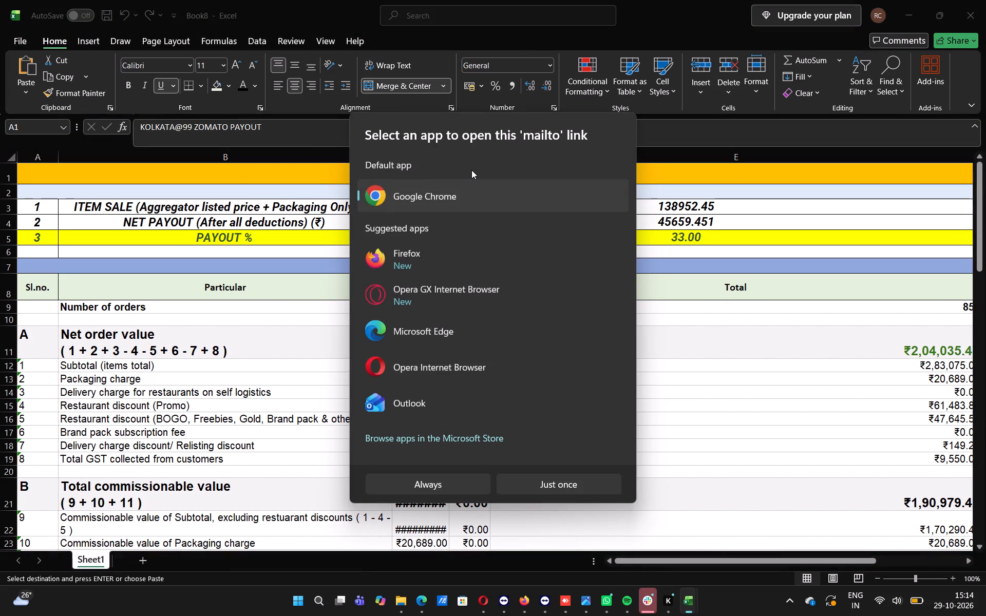
{"action": "left_click", "coordinate": [661, 164]}
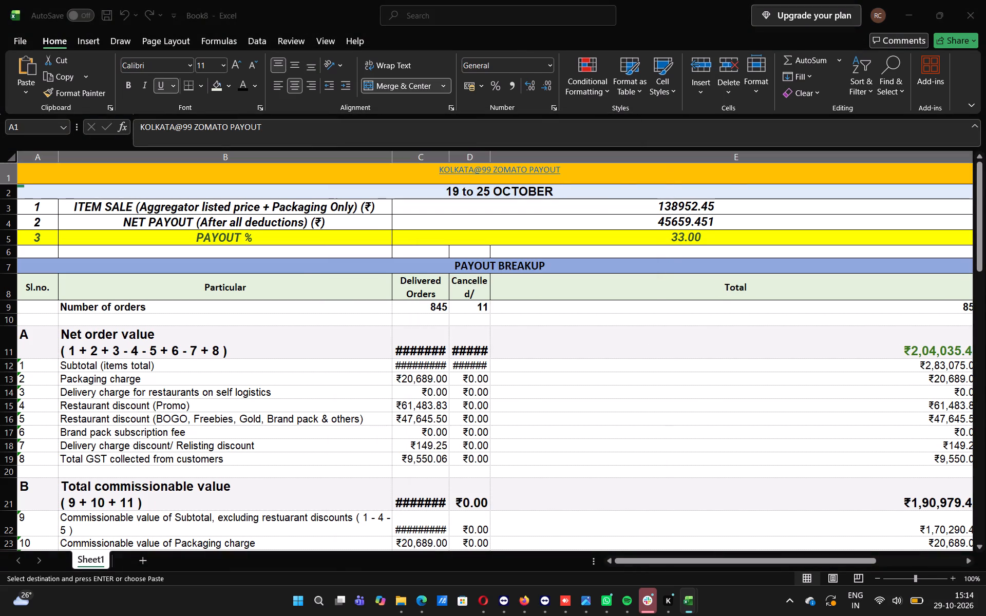
{"action": "left_click", "coordinate": [568, 167]}
{"action": "key", "text": "BackSpace"}
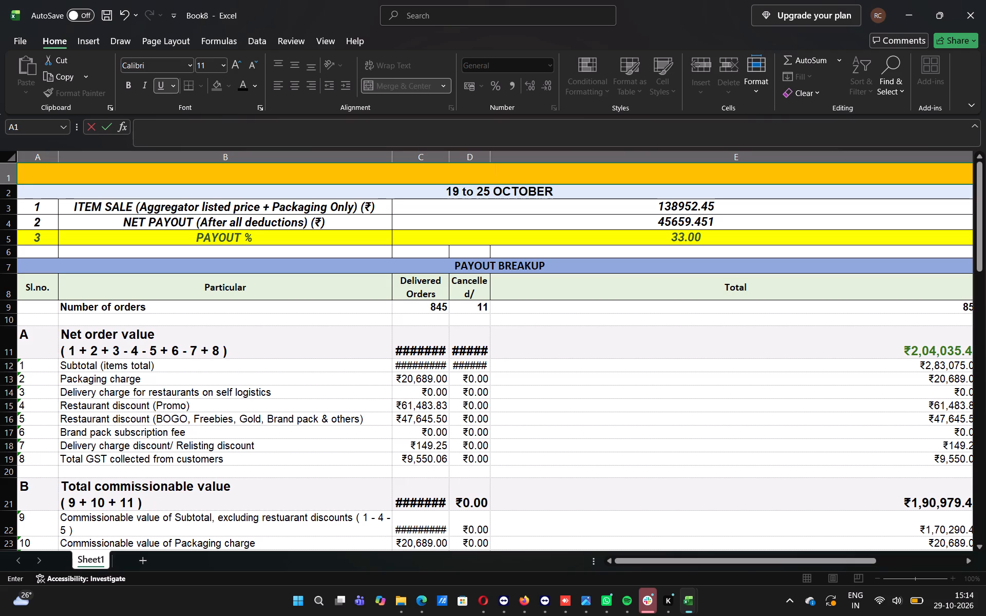
{"action": "type", "text": "KOLK"}
{"action": "key", "text": "BackSpace"}
{"action": "key", "text": "BackSpace"}
{"action": "key", "text": "BackSpace"}
{"action": "key", "text": "BackSpace"}
{"action": "left_click", "coordinate": [486, 179]}
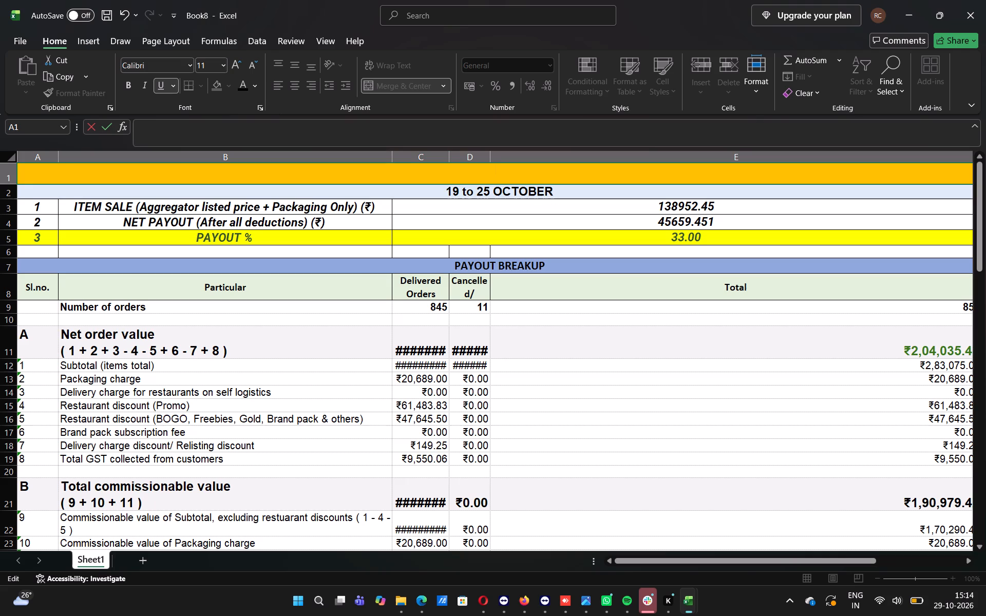
{"action": "left_click", "coordinate": [570, 369]}
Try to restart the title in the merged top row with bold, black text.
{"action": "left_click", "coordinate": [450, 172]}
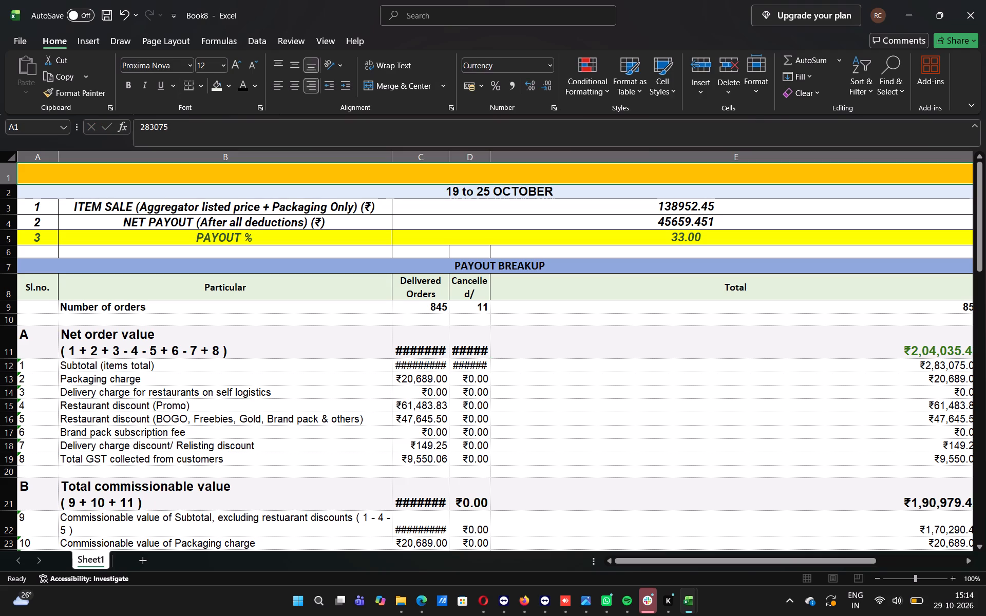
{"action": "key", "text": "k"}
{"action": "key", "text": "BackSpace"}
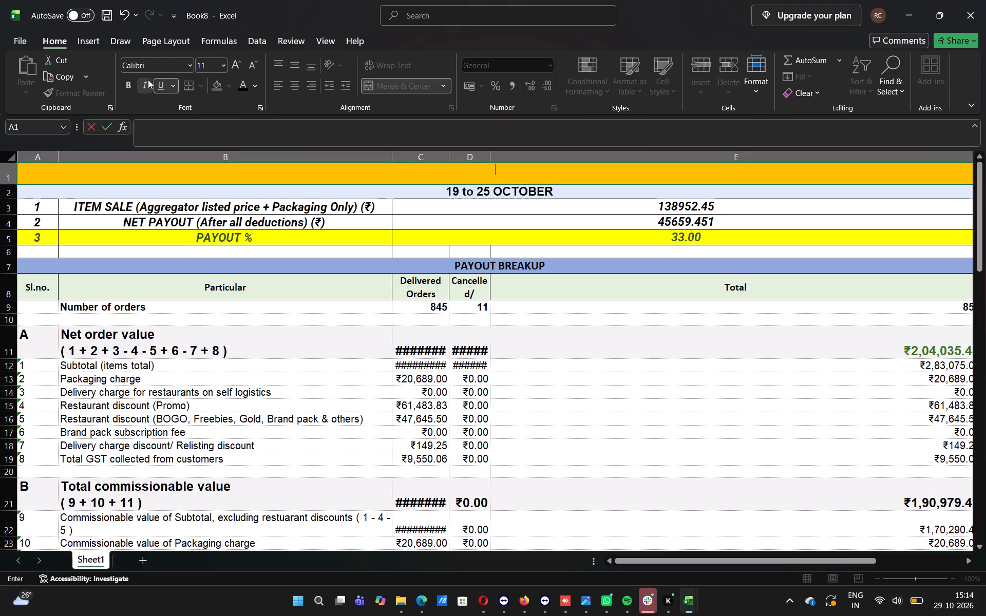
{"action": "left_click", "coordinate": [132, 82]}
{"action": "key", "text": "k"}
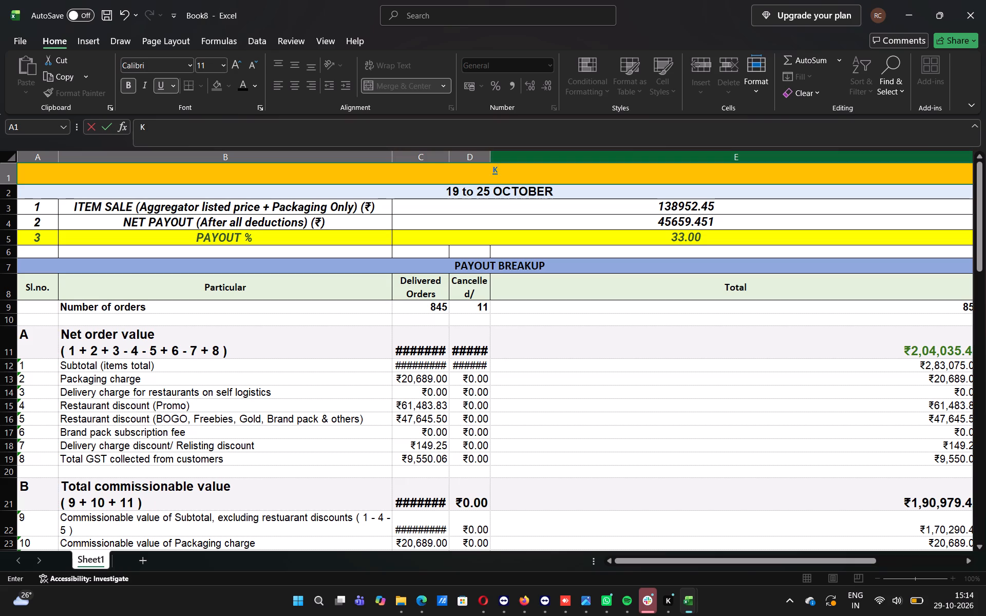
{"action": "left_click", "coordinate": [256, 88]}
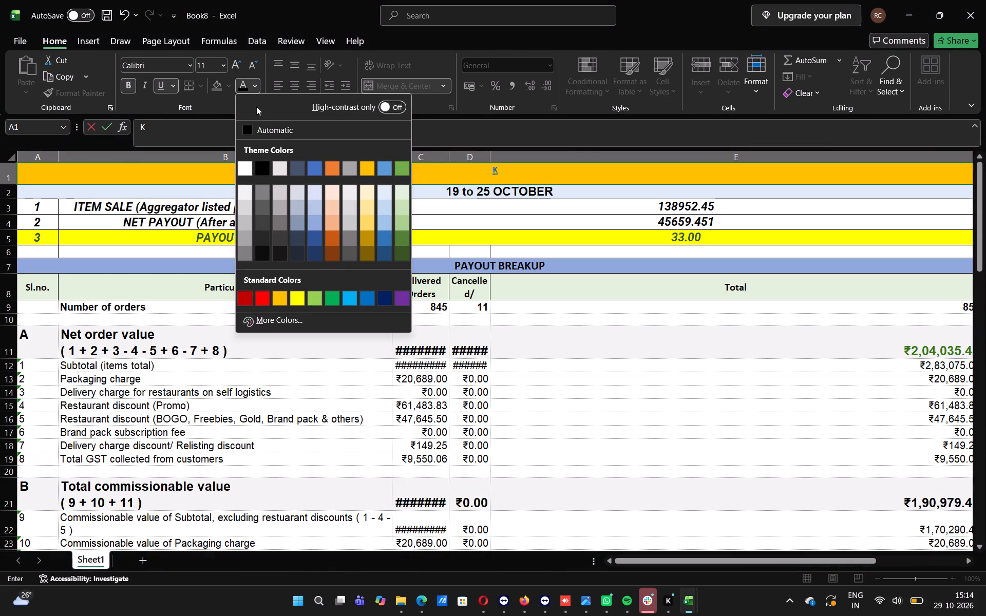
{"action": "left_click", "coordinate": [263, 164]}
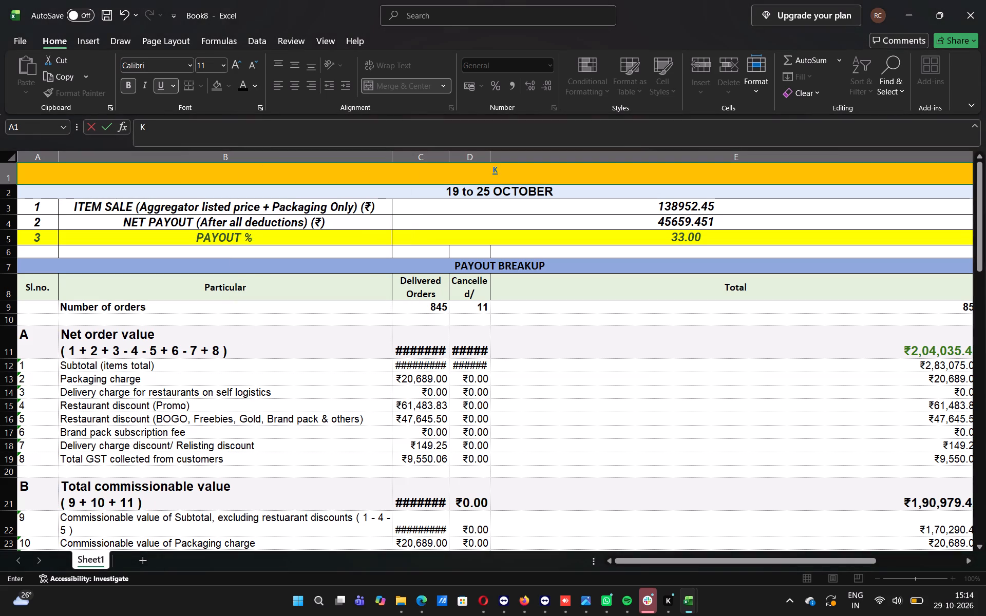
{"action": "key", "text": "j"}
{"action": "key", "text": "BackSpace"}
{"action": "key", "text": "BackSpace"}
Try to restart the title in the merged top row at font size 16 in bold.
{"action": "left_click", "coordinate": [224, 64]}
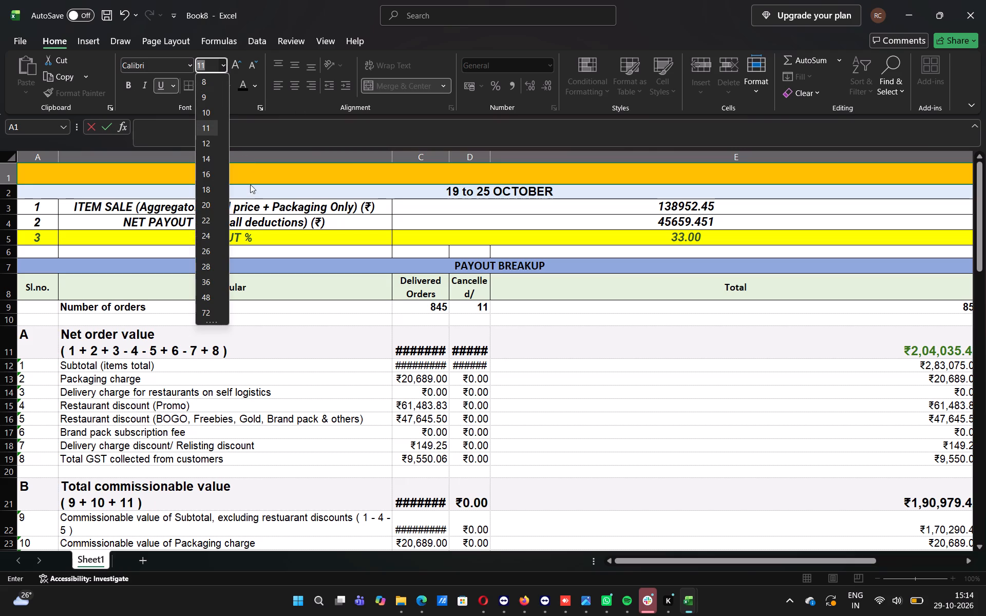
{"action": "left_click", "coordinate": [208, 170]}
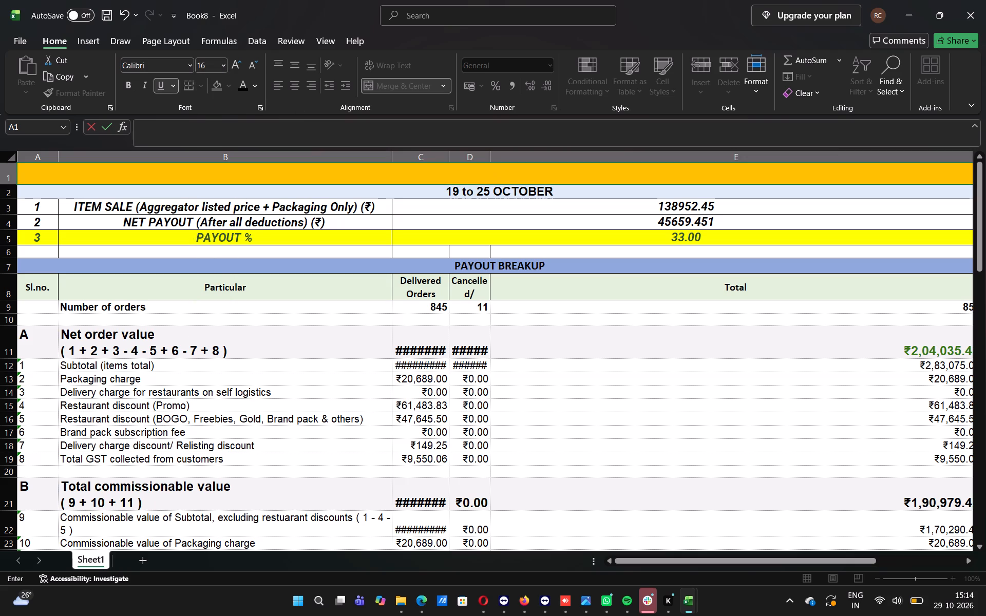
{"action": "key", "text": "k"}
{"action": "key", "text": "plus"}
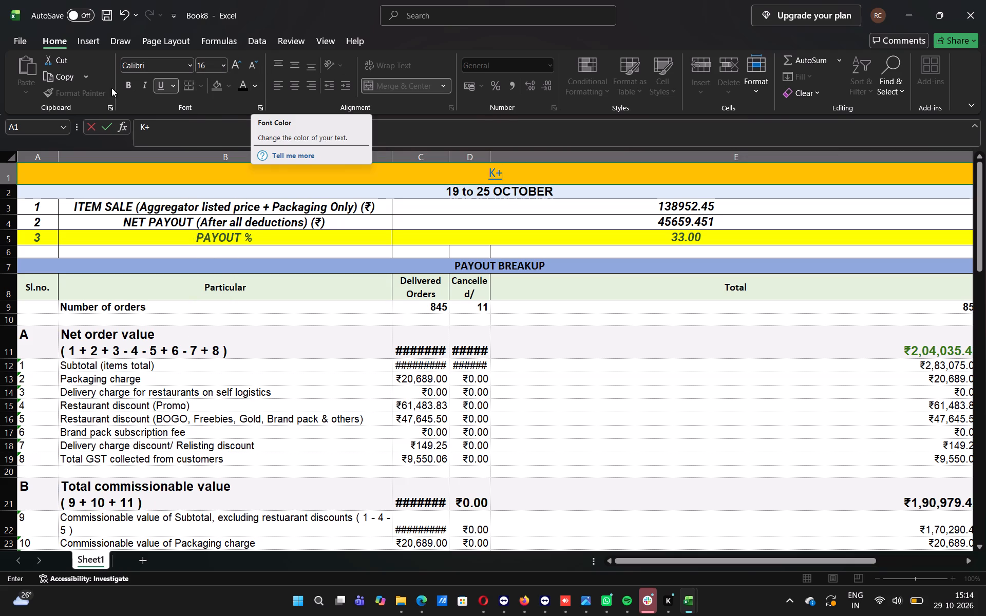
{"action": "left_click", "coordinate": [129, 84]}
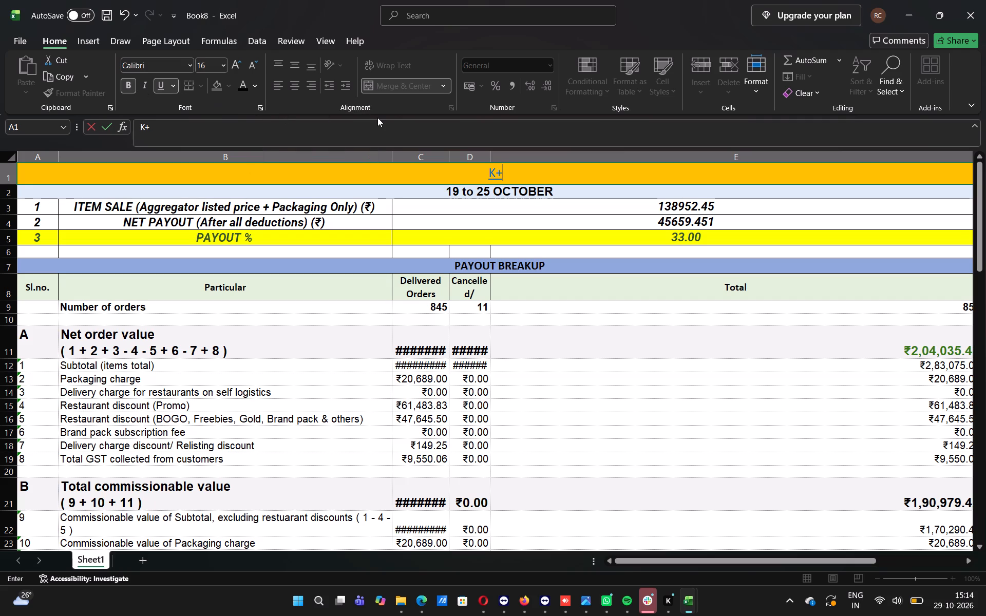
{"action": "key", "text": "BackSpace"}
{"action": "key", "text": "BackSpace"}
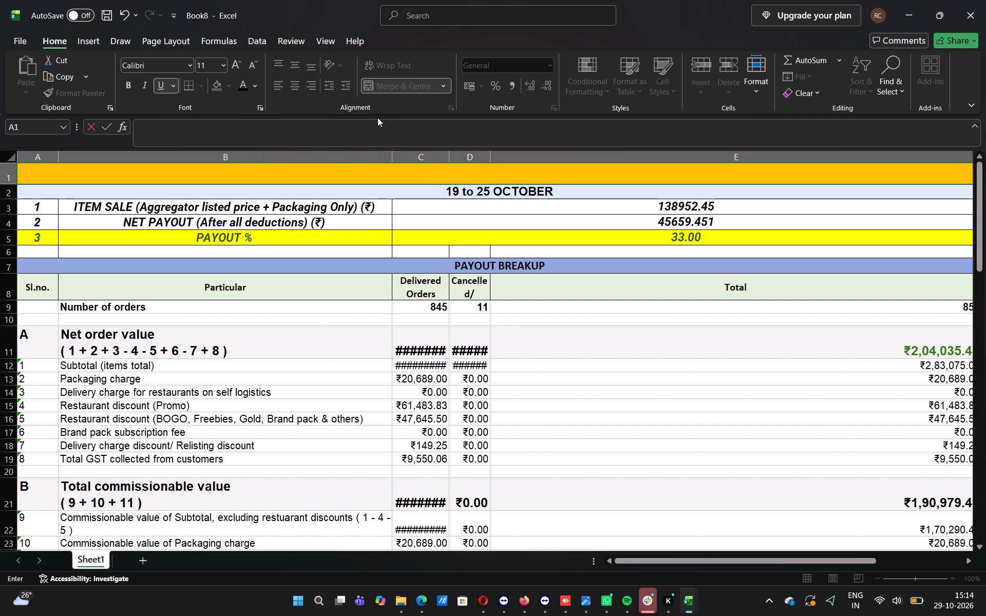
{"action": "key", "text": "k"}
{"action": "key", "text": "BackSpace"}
Widen columns C and D so the order headings and rupee amounts display in full.
{"action": "left_click_drag", "start_coordinate": [451, 158], "coordinate": [464, 161]}
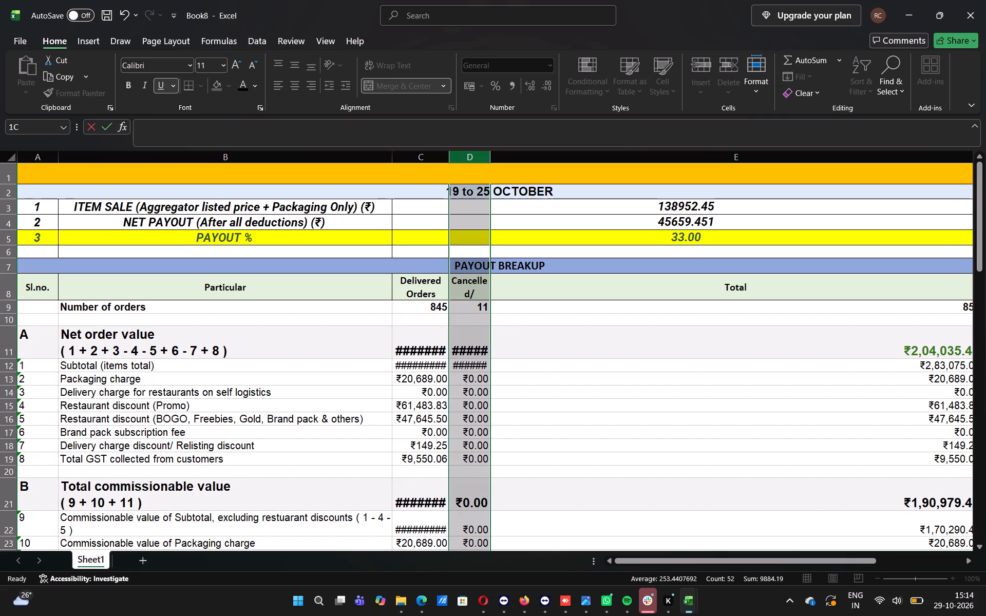
{"action": "left_click_drag", "start_coordinate": [464, 161], "coordinate": [477, 163]}
{"action": "left_click", "coordinate": [543, 344]}
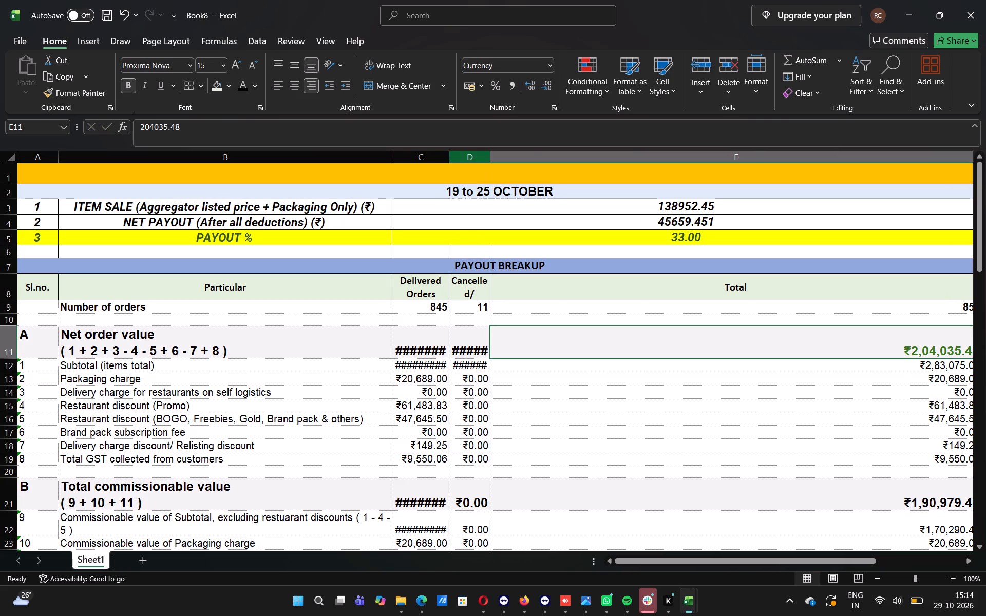
{"action": "left_click_drag", "start_coordinate": [450, 152], "coordinate": [483, 152]}
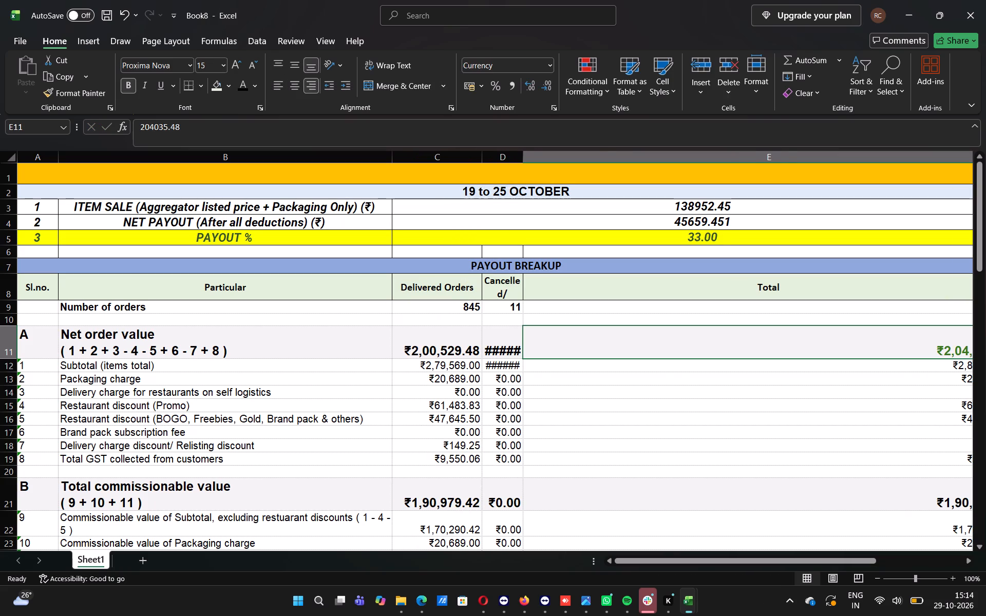
{"action": "left_click_drag", "start_coordinate": [522, 156], "coordinate": [542, 160]}
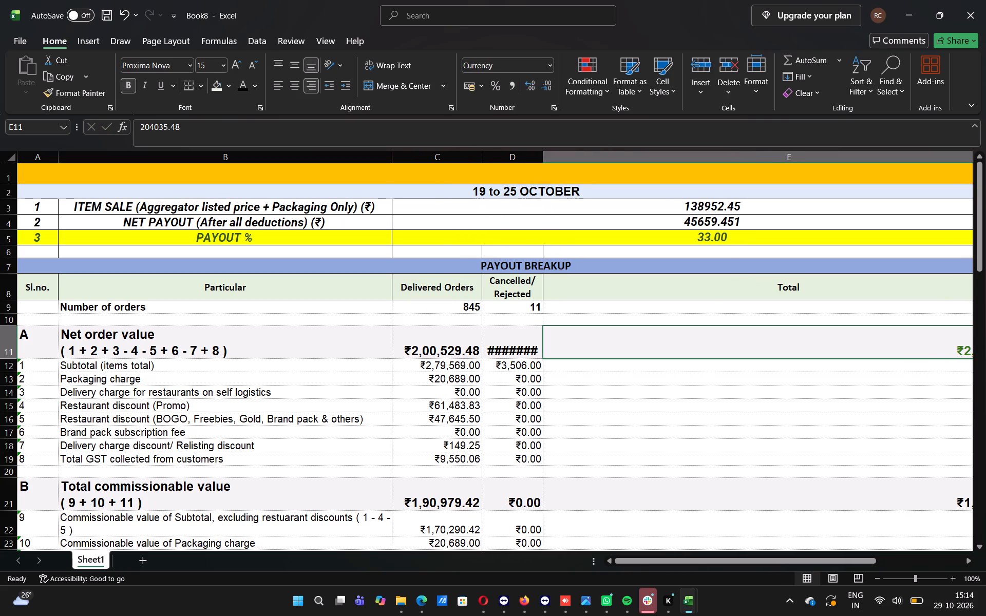
{"action": "left_click_drag", "start_coordinate": [543, 152], "coordinate": [557, 156]}
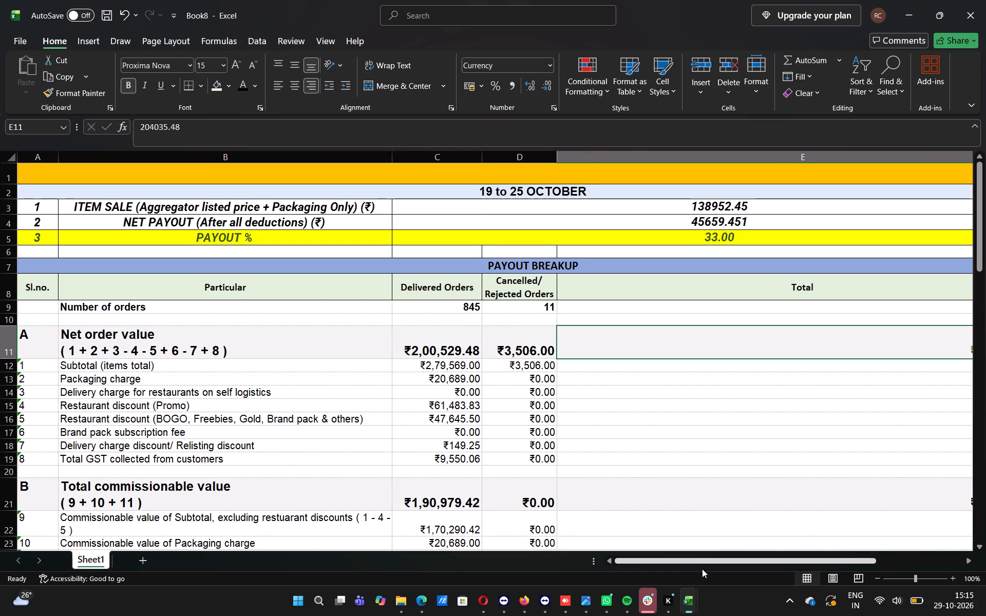
Centre the contents of the whole payout table horizontally, from the merged top row down to the Net Payout row 69.
{"action": "left_click", "coordinate": [36, 177]}
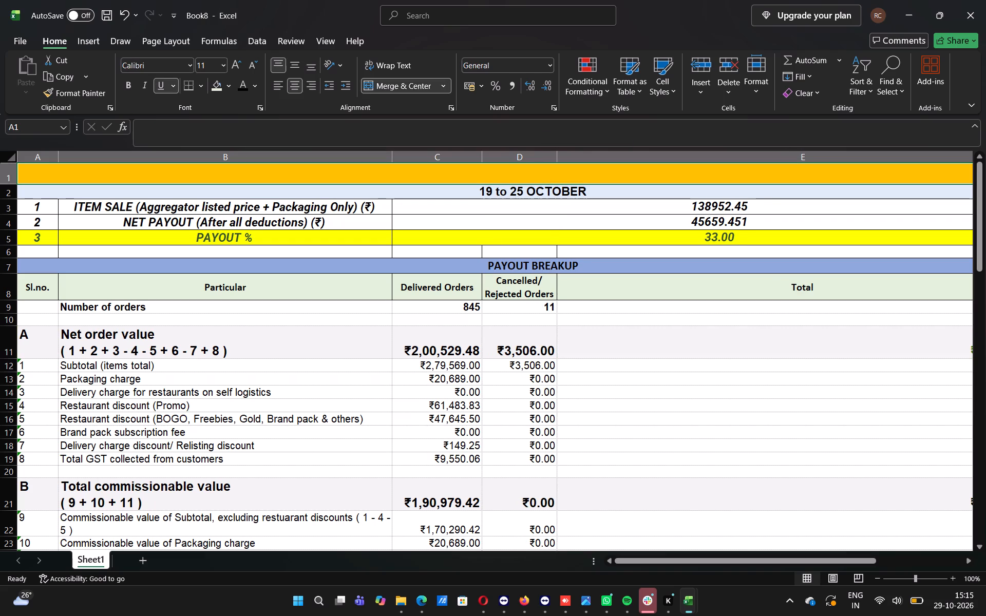
{"action": "left_click_drag", "start_coordinate": [36, 177], "coordinate": [49, 588]}
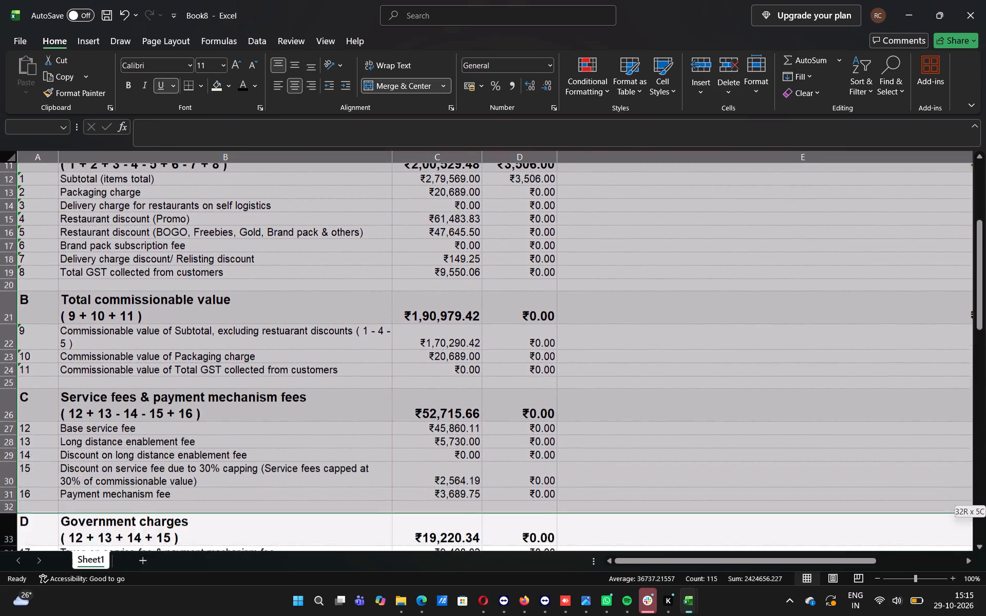
{"action": "left_click_drag", "start_coordinate": [49, 588], "coordinate": [52, 614]}
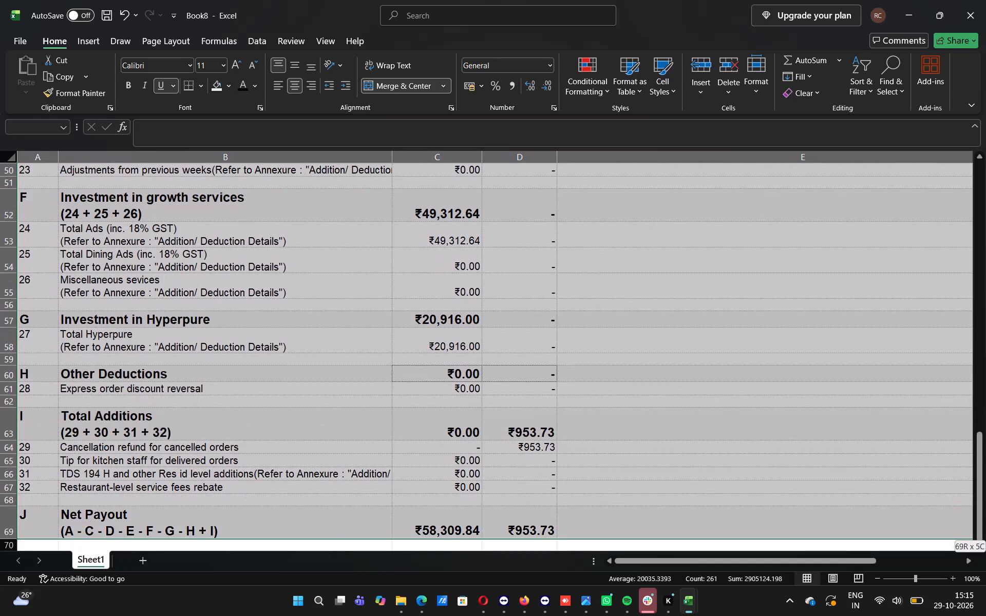
{"action": "left_click_drag", "start_coordinate": [52, 614], "coordinate": [54, 506]}
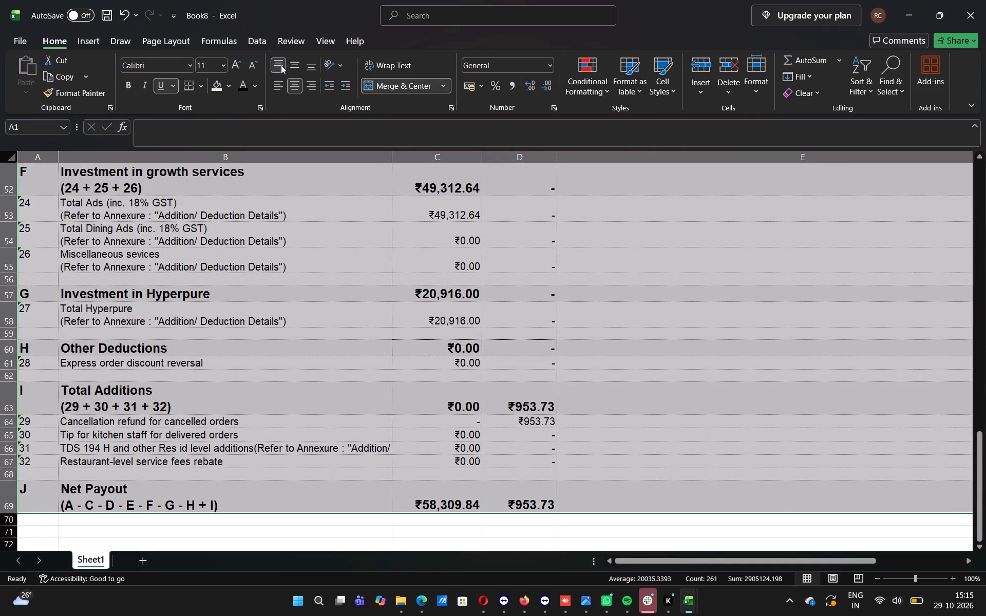
{"action": "left_click", "coordinate": [289, 82]}
{"action": "left_click", "coordinate": [289, 82]}
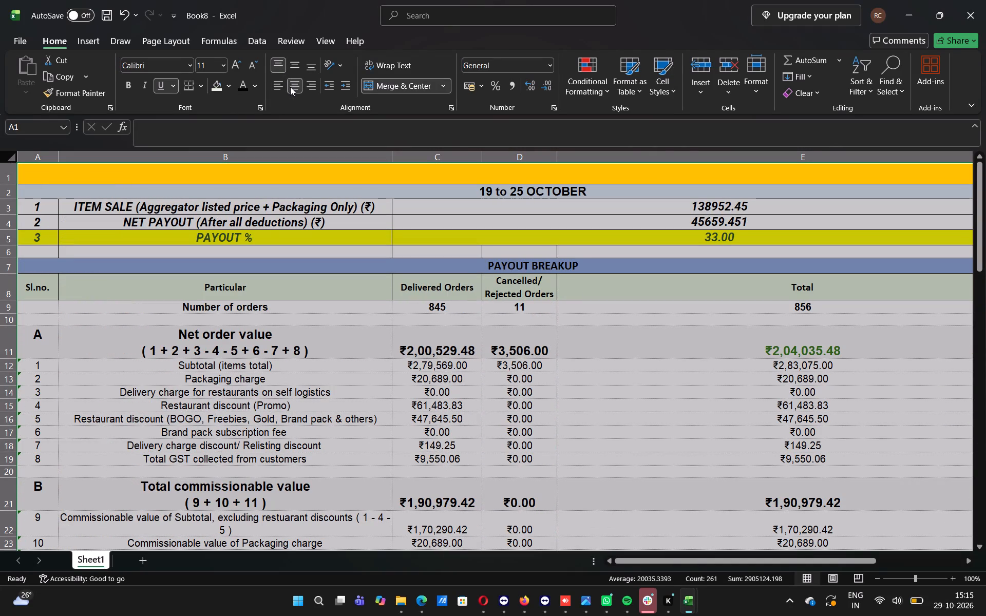
Apply all borders to the whole payout table, rows 1 to 69, columns A to E.
{"action": "left_click", "coordinate": [205, 86]}
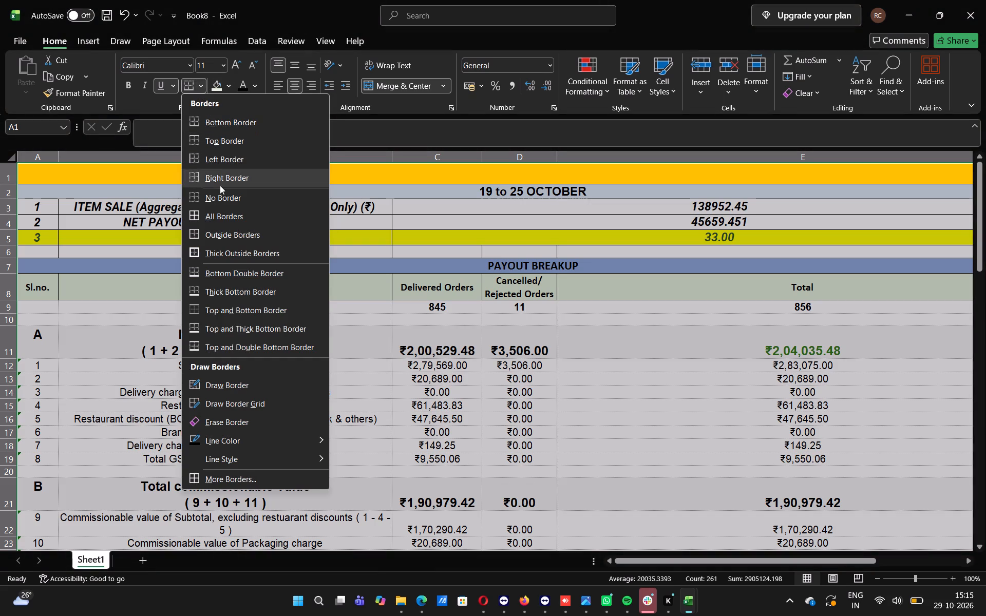
{"action": "left_click", "coordinate": [222, 219]}
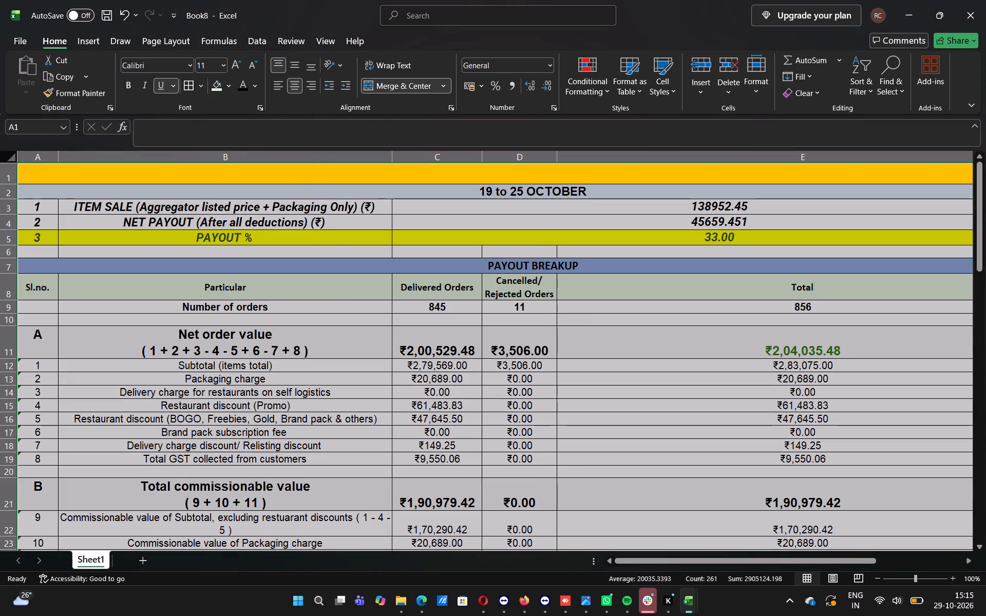
{"action": "left_click", "coordinate": [699, 412]}
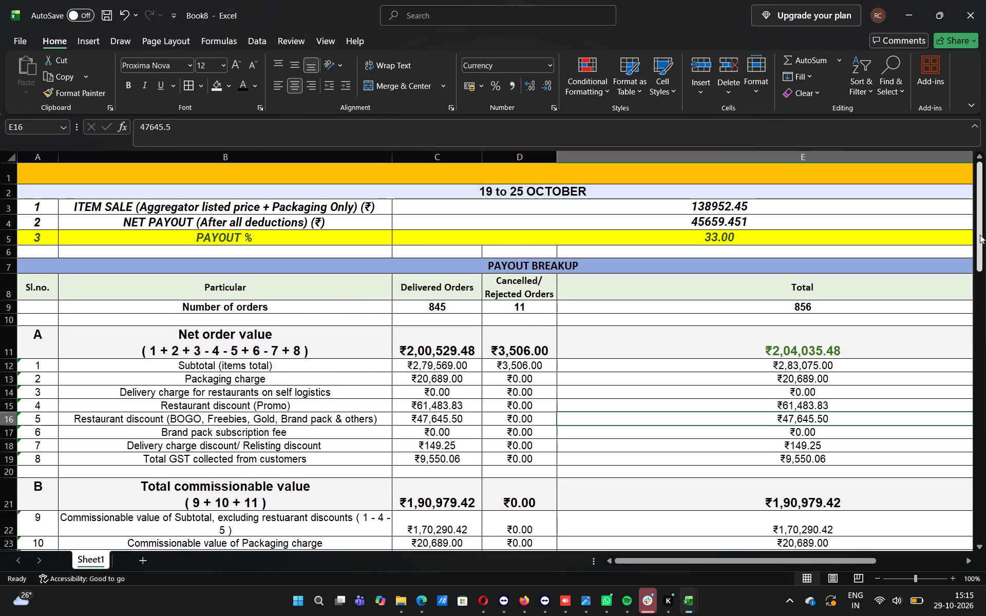
Fill the Net Payout row 69 at the end of the table with the lightest theme green.
{"action": "left_click_drag", "start_coordinate": [980, 235], "coordinate": [985, 538]}
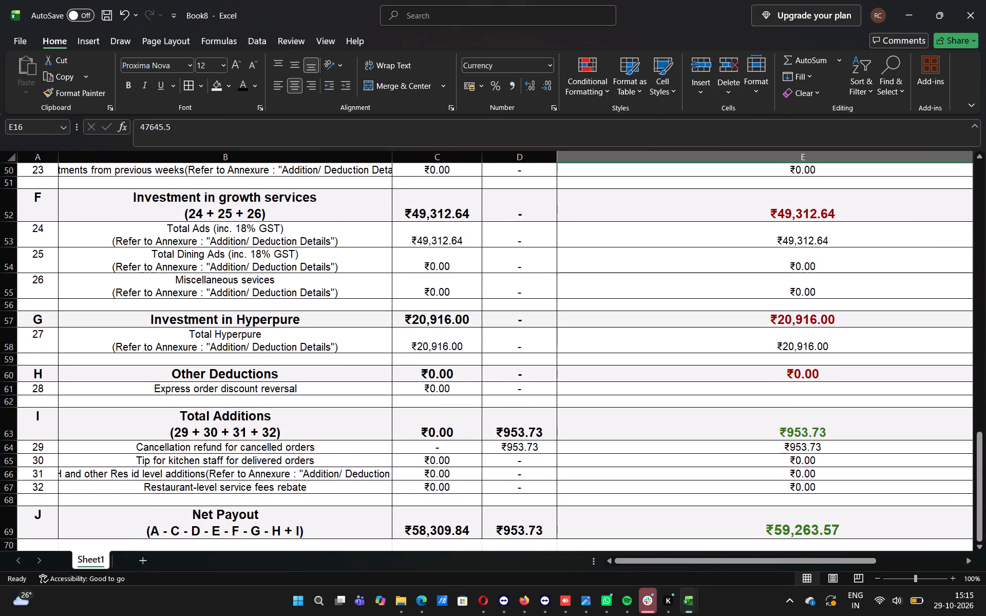
{"action": "left_click", "coordinate": [6, 532]}
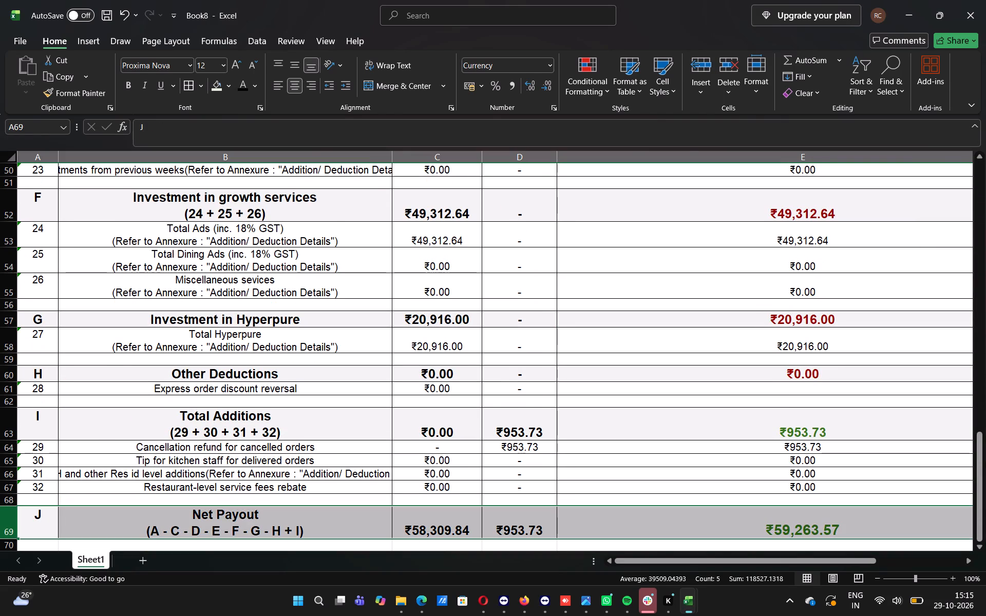
{"action": "left_click", "coordinate": [227, 83]}
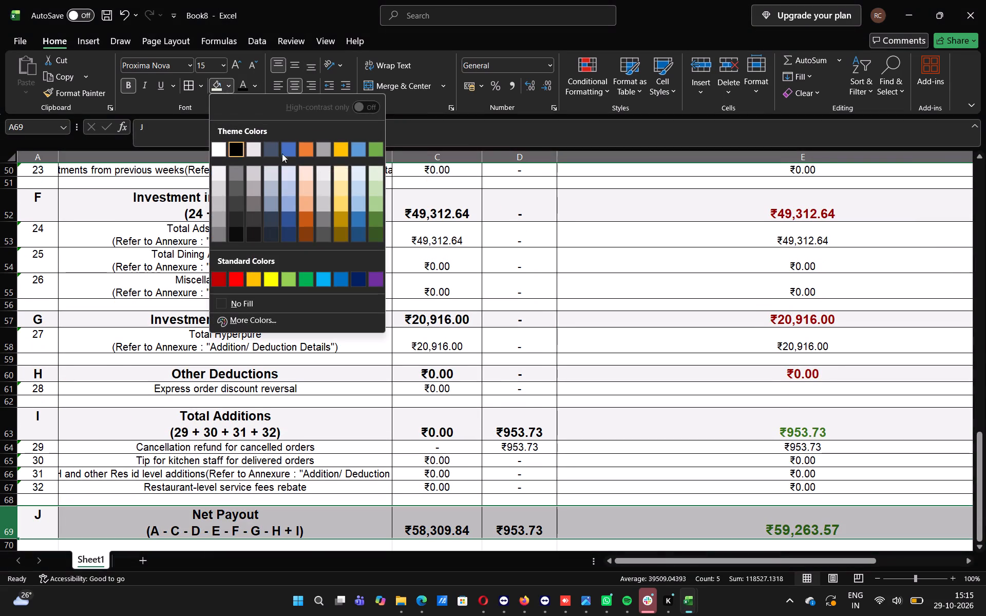
{"action": "left_click", "coordinate": [372, 168]}
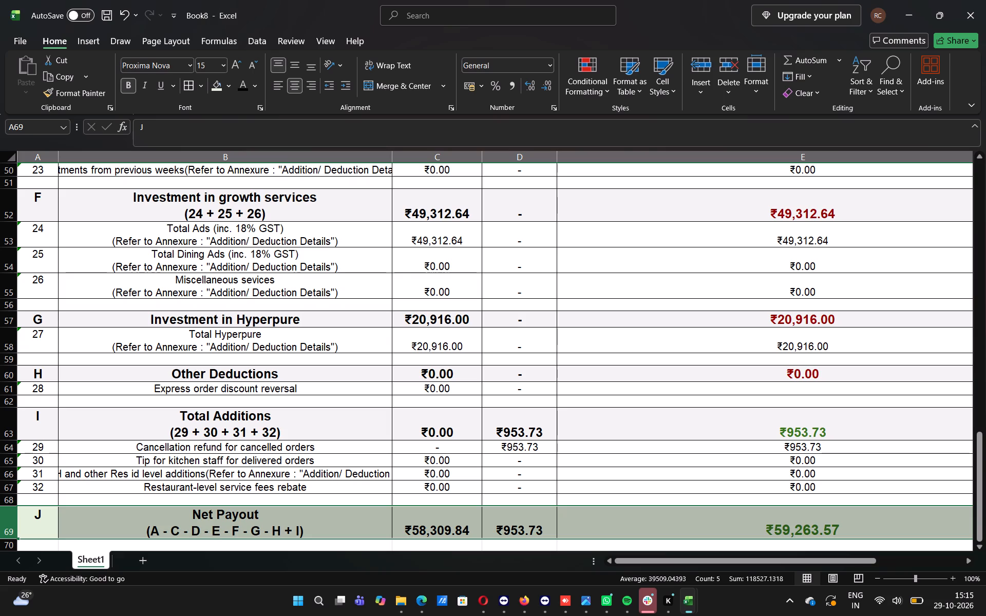
Clear the old ITEM SALE, NET PAYOUT and PAYOUT % figures from the summary cells C3, C4 and C5.
{"action": "left_click_drag", "start_coordinate": [983, 489], "coordinate": [979, 454]}
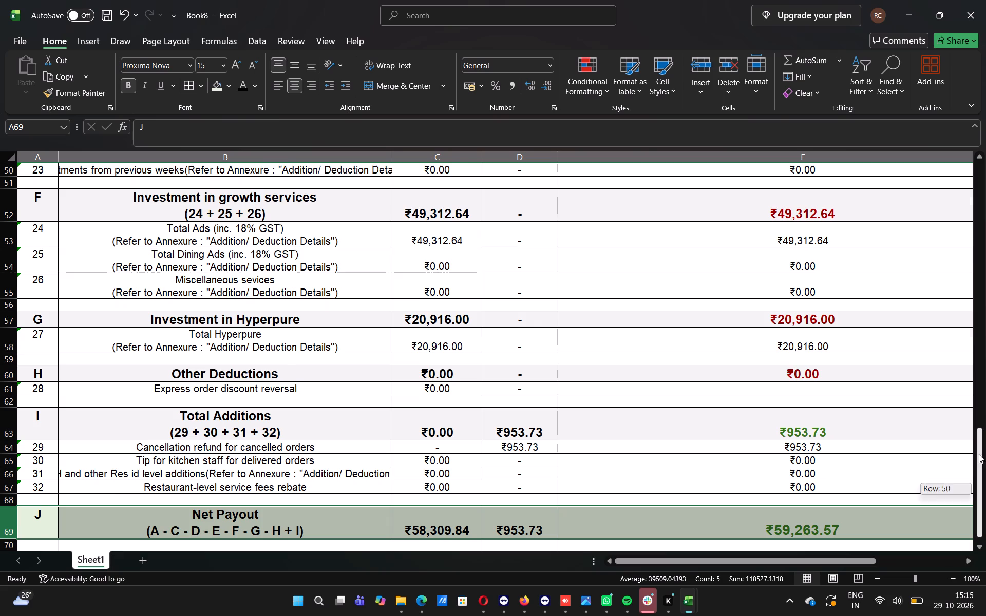
{"action": "left_click_drag", "start_coordinate": [979, 454], "coordinate": [982, 237]}
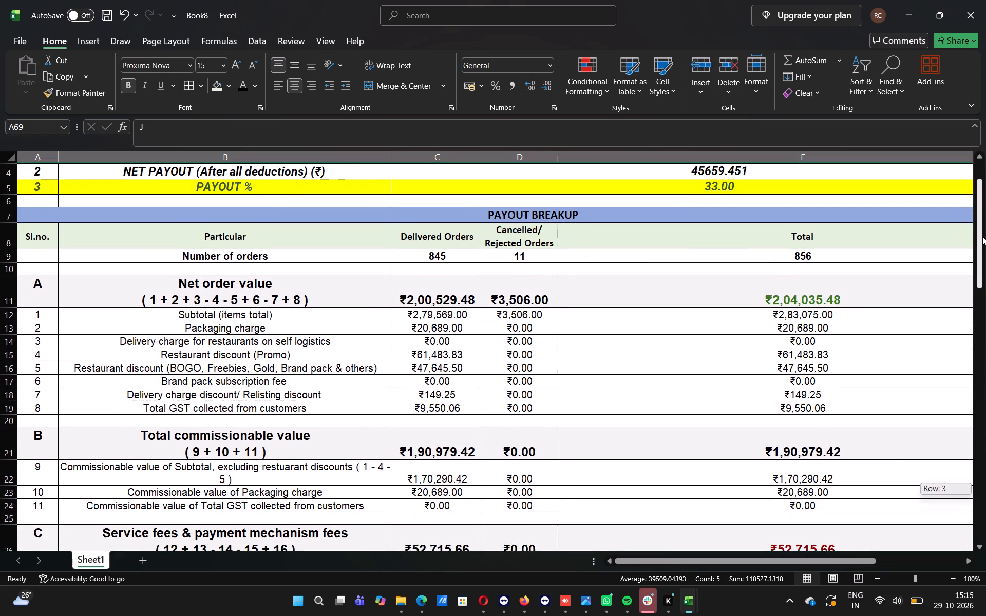
{"action": "left_click_drag", "start_coordinate": [982, 237], "coordinate": [983, 239]}
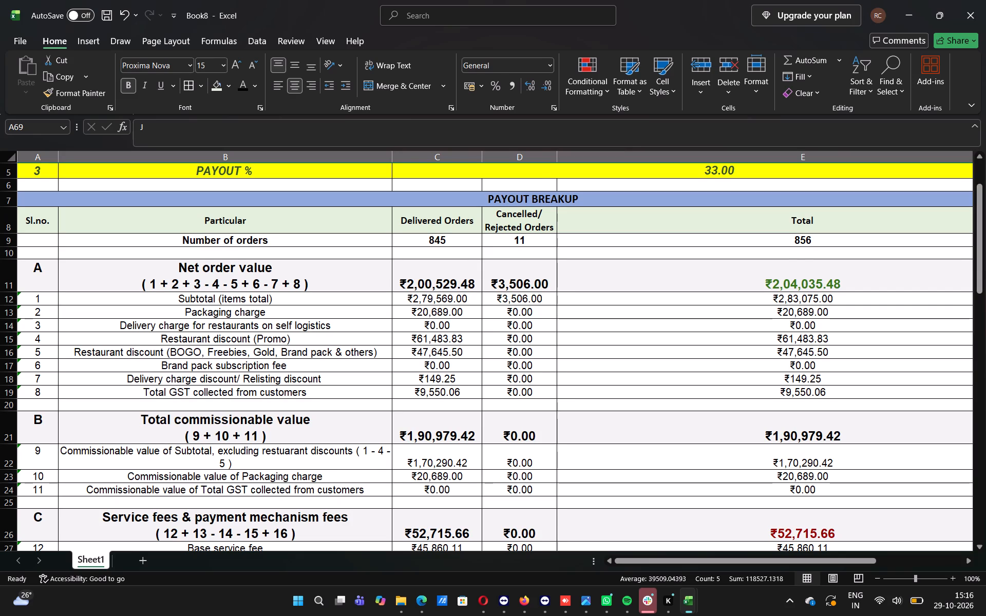
{"action": "left_click_drag", "start_coordinate": [976, 265], "coordinate": [985, 196]}
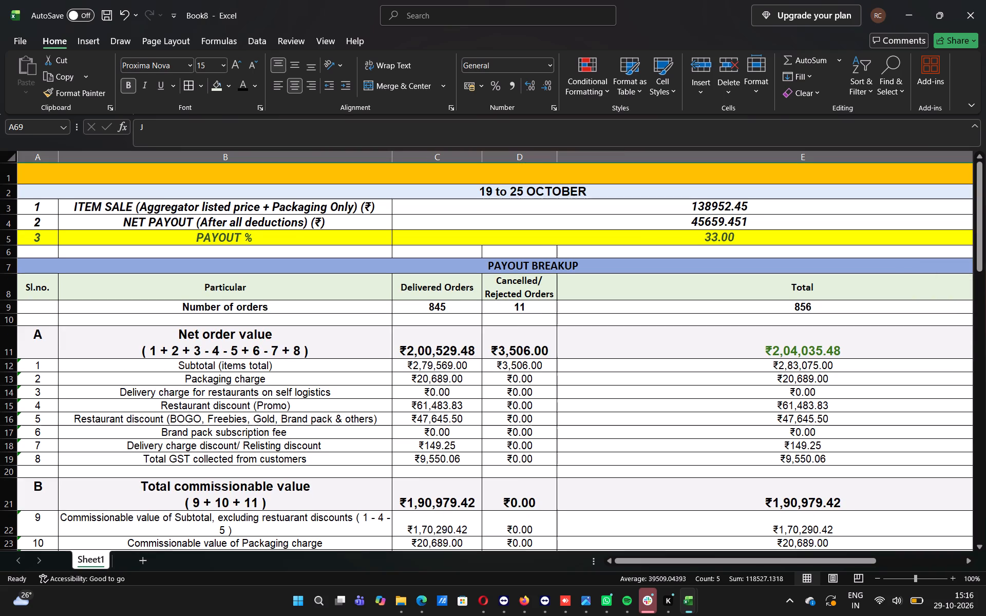
{"action": "left_click", "coordinate": [722, 208]}
{"action": "key", "text": "BackSpace"}
{"action": "left_click", "coordinate": [726, 219]}
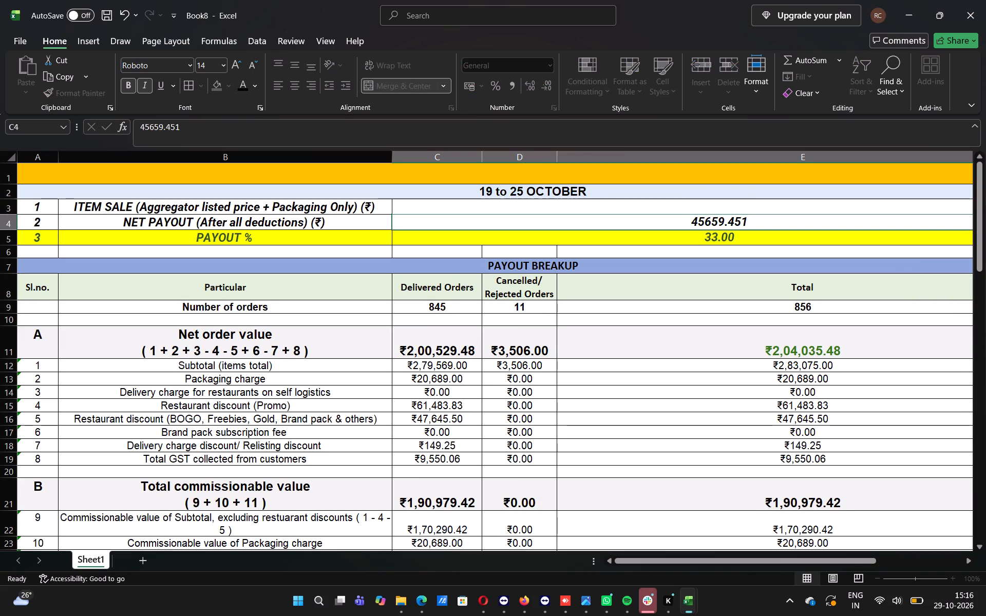
{"action": "key", "text": "BackSpace"}
{"action": "left_click", "coordinate": [726, 238]}
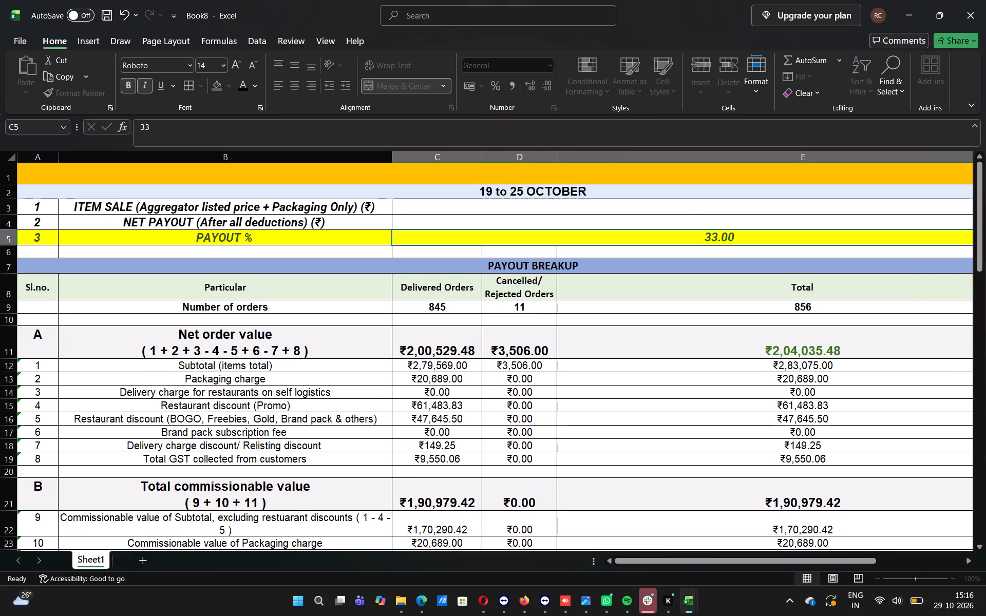
{"action": "key", "text": "BackSpace"}
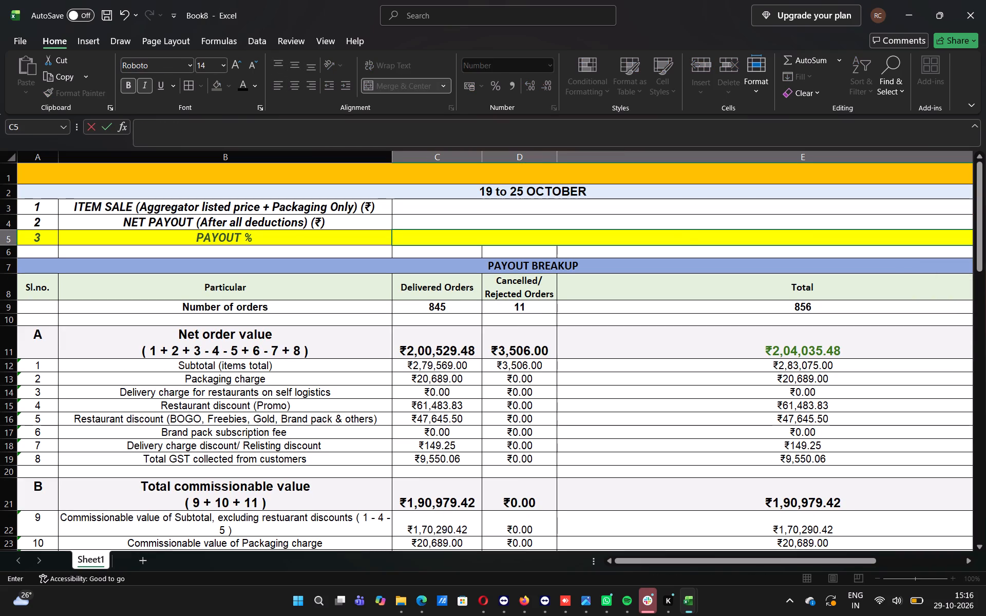
Enter 303764 as the ITEM SALE figure in the summary at C3.
{"action": "left_click", "coordinate": [683, 208]}
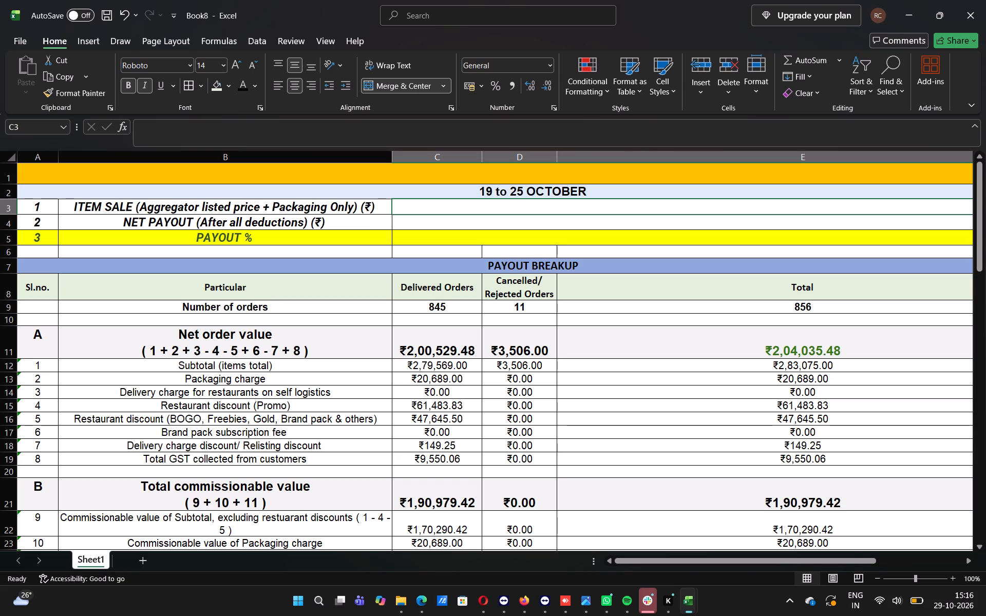
{"action": "key", "text": "3"}
{"action": "key", "text": "0"}
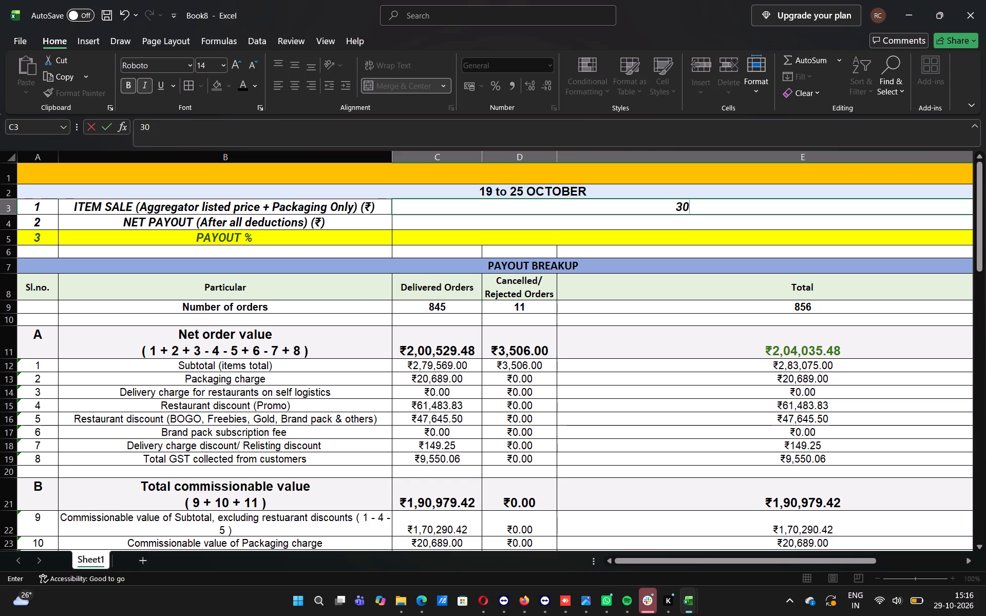
{"action": "type", "text": "3764"}
{"action": "left_click", "coordinate": [693, 223]}
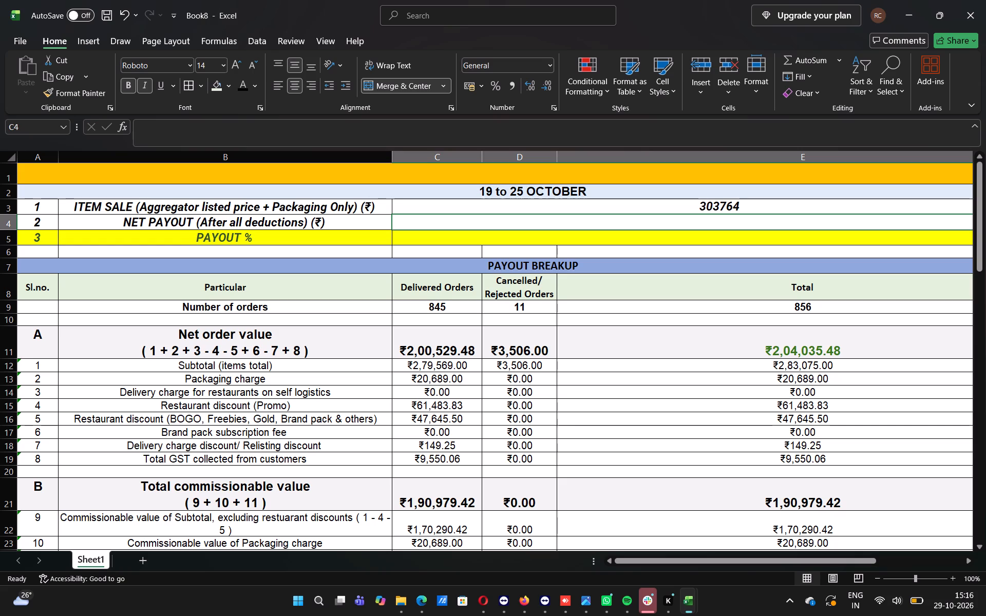
Copy the Net Payout total from E69 into the NET PAYOUT summary cell C4.
{"action": "left_click_drag", "start_coordinate": [977, 201], "coordinate": [983, 431]}
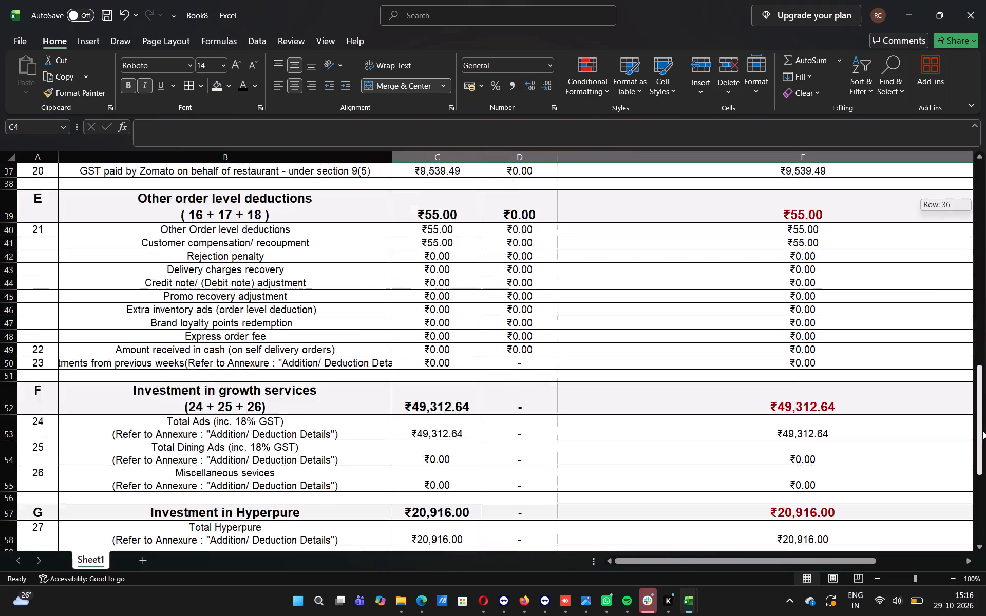
{"action": "left_click_drag", "start_coordinate": [983, 431], "coordinate": [985, 496]}
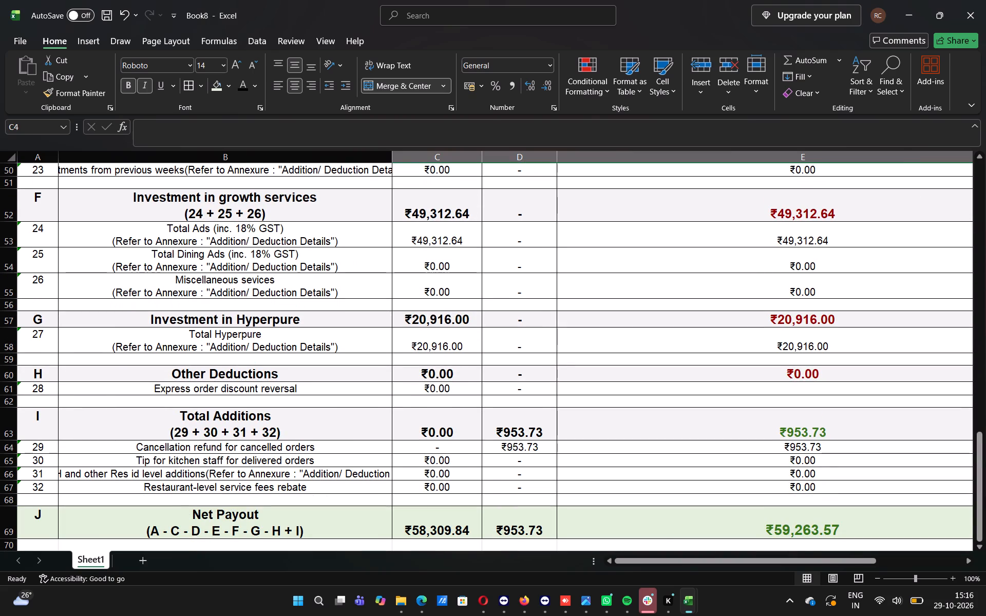
{"action": "left_click", "coordinate": [789, 537]}
{"action": "key", "text": "ctrl+c"}
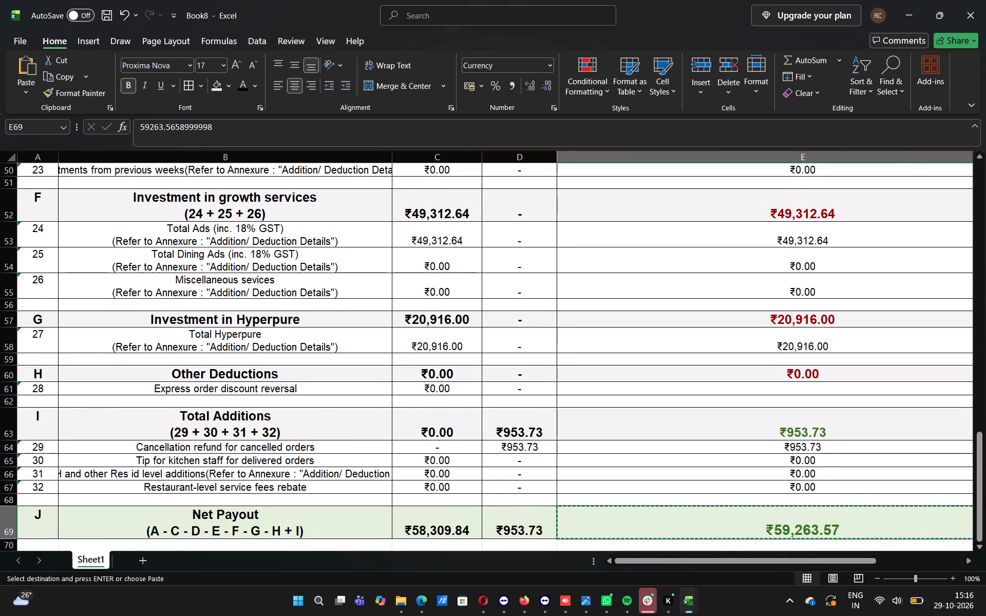
{"action": "left_click_drag", "start_coordinate": [983, 460], "coordinate": [985, 170]}
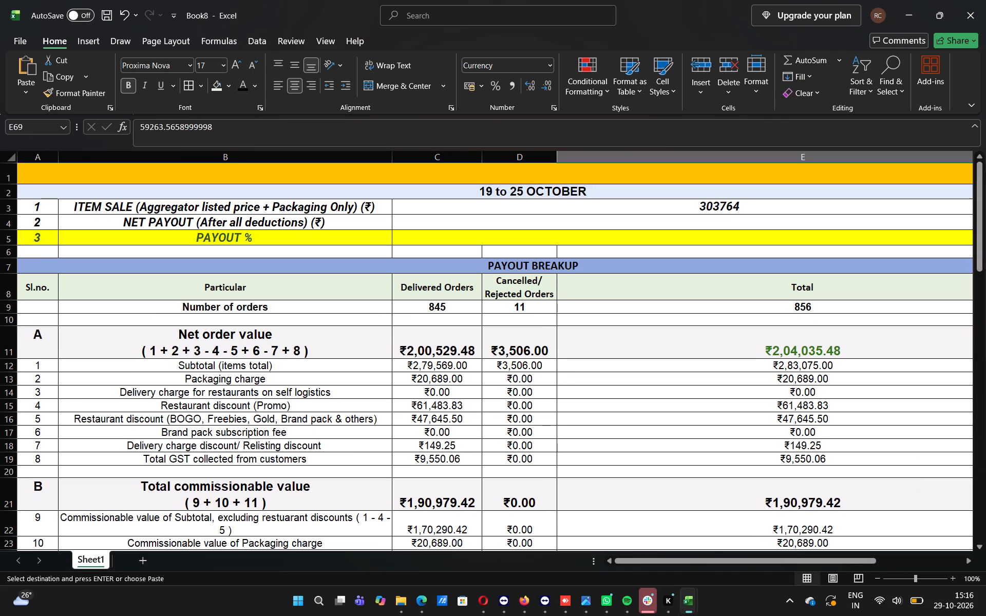
{"action": "left_click", "coordinate": [740, 226]}
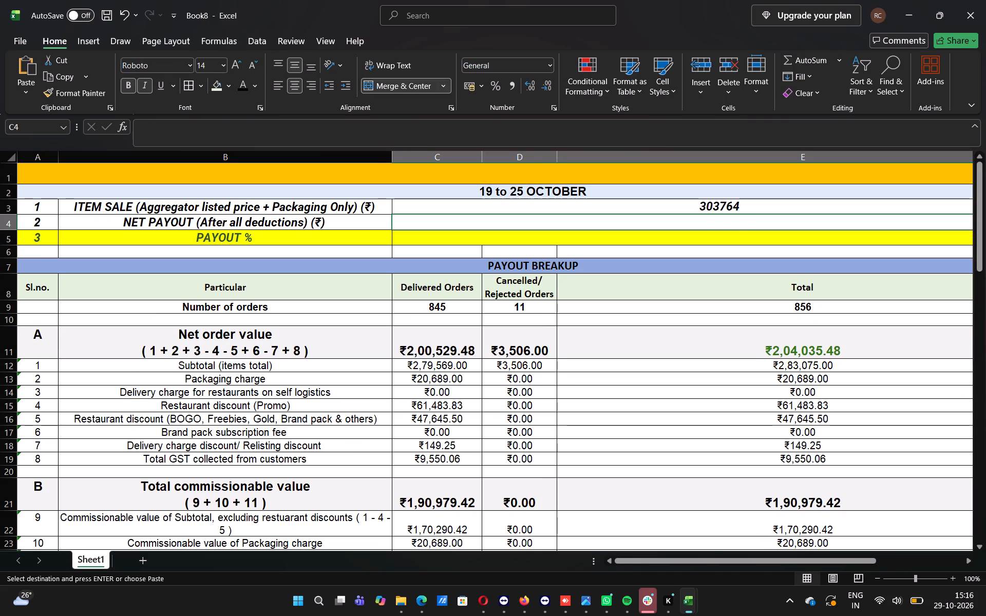
{"action": "key", "text": "ctrl+v"}
{"action": "left_click", "coordinate": [739, 356]}
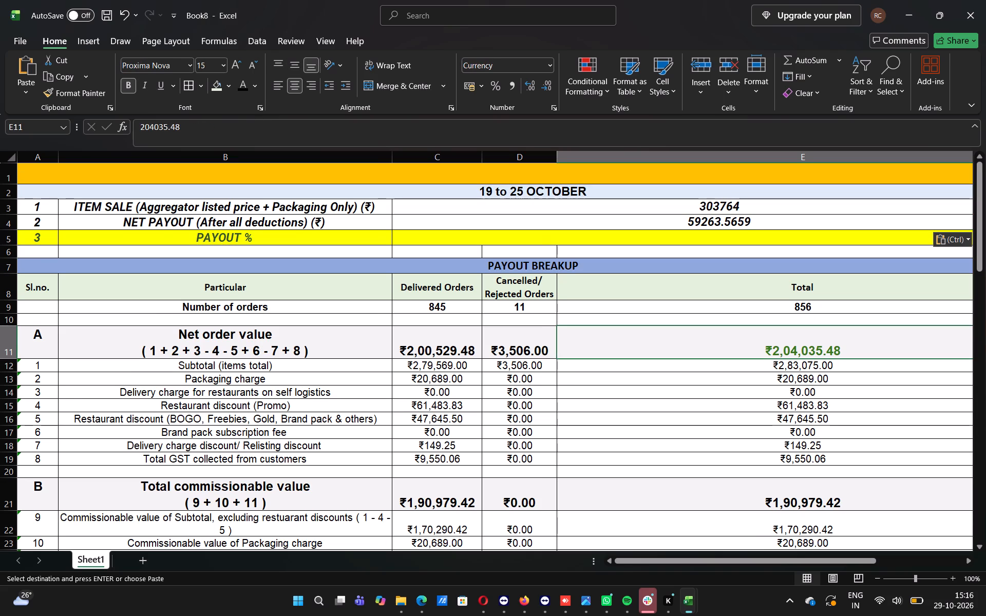
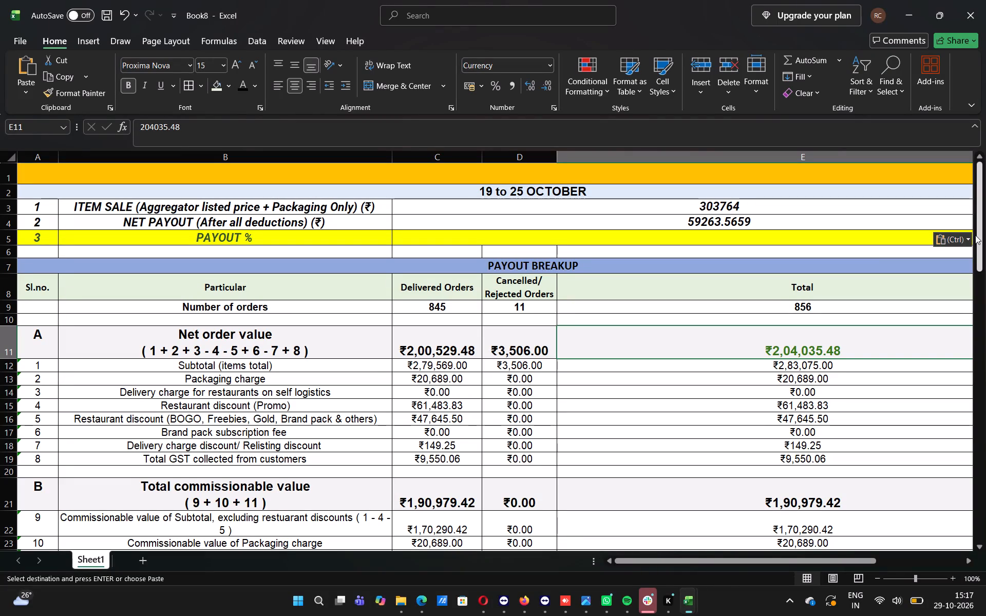
Replace the NET PAYOUT (After all deductions) label in summary cell B4 with "NET PAYOUT PLUS HYPERCURE".
{"action": "right_click_drag", "start_coordinate": [975, 235], "coordinate": [973, 367]}
{"action": "left_click_drag", "start_coordinate": [978, 246], "coordinate": [973, 315]}
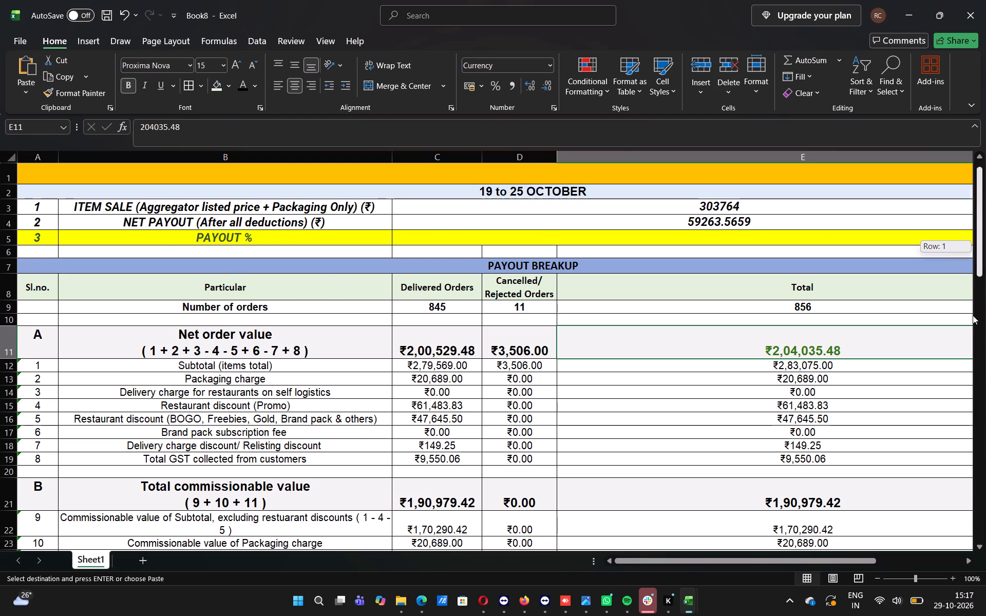
{"action": "left_click_drag", "start_coordinate": [973, 315], "coordinate": [973, 535]}
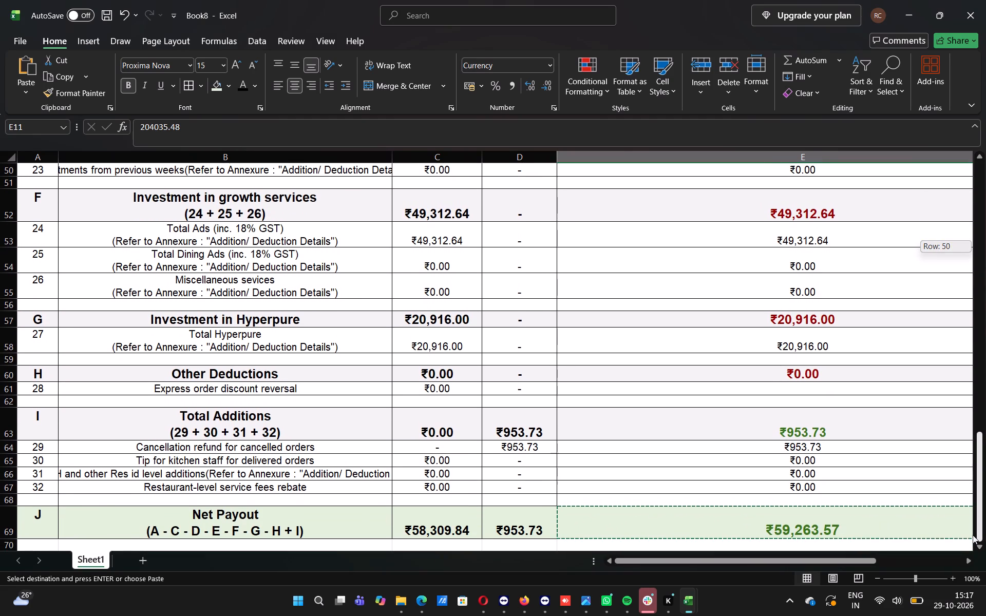
{"action": "left_click_drag", "start_coordinate": [973, 535], "coordinate": [974, 554]}
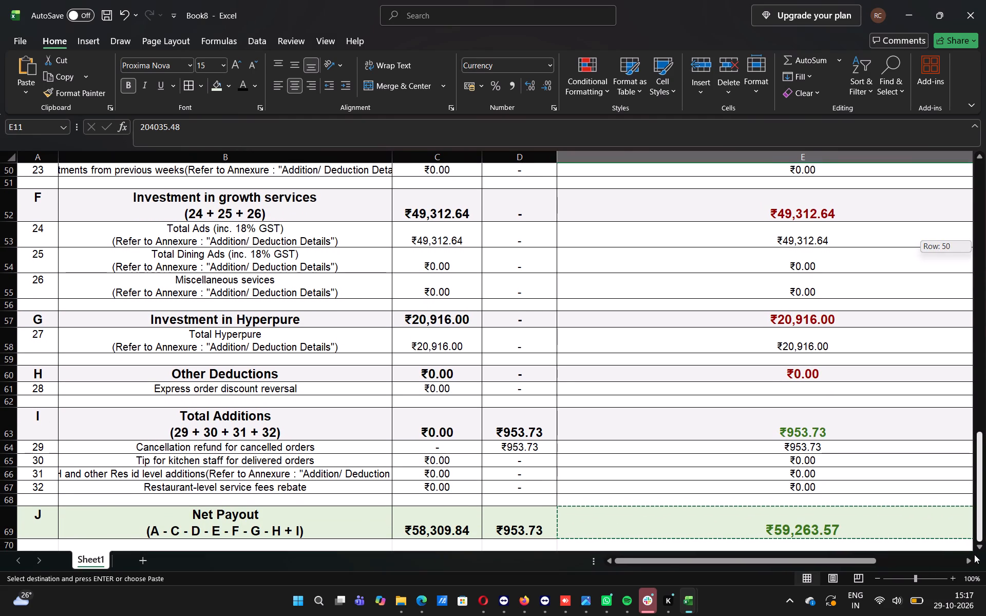
{"action": "left_click_drag", "start_coordinate": [974, 554], "coordinate": [974, 553]}
{"action": "left_click_drag", "start_coordinate": [974, 553], "coordinate": [975, 553]}
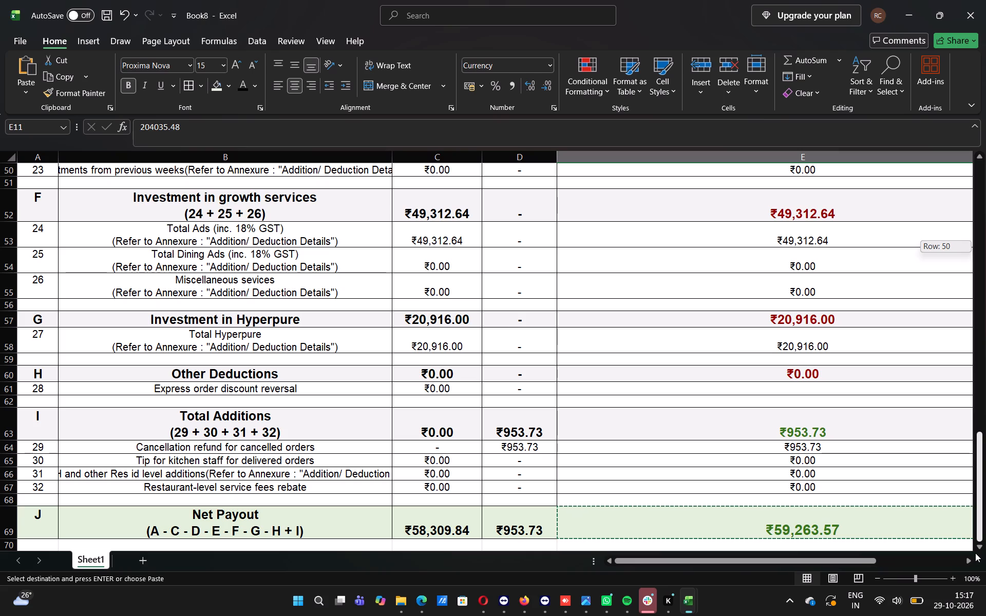
{"action": "left_click_drag", "start_coordinate": [975, 553], "coordinate": [984, 229]}
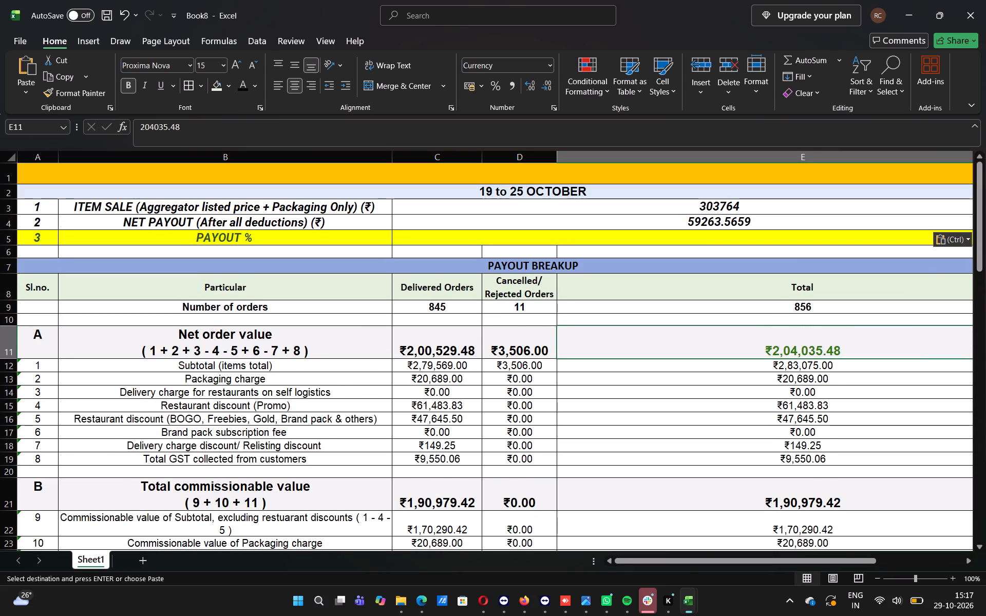
{"action": "left_click", "coordinate": [338, 219]}
{"action": "key", "text": "BackSpace"}
{"action": "type", "text": "NET PAYOUT PLUS HY+"}
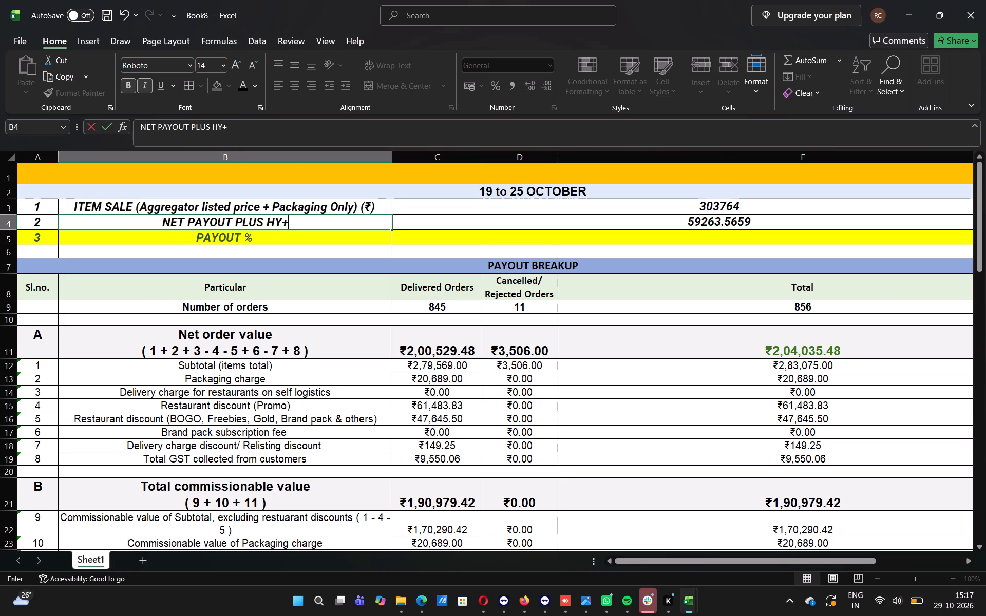
{"action": "key", "text": "BackSpace"}
{"action": "type", "text": "PERCU"}
{"action": "type", "text": "RE"}
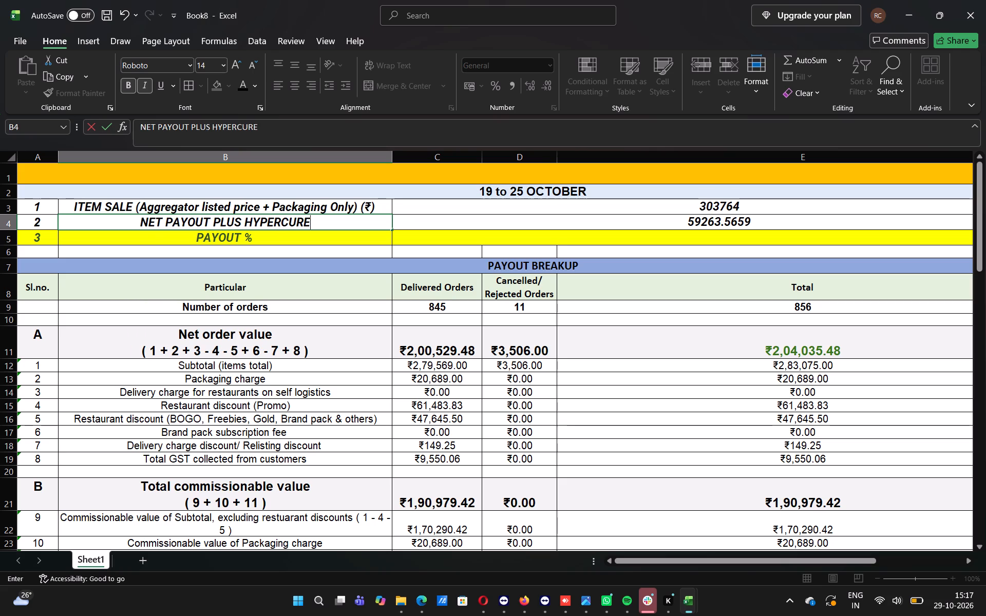
Replace the net payout figure in summary cell C4 with 80179, the Net Payout and Hyperpure totals combined.
{"action": "left_click", "coordinate": [691, 220]}
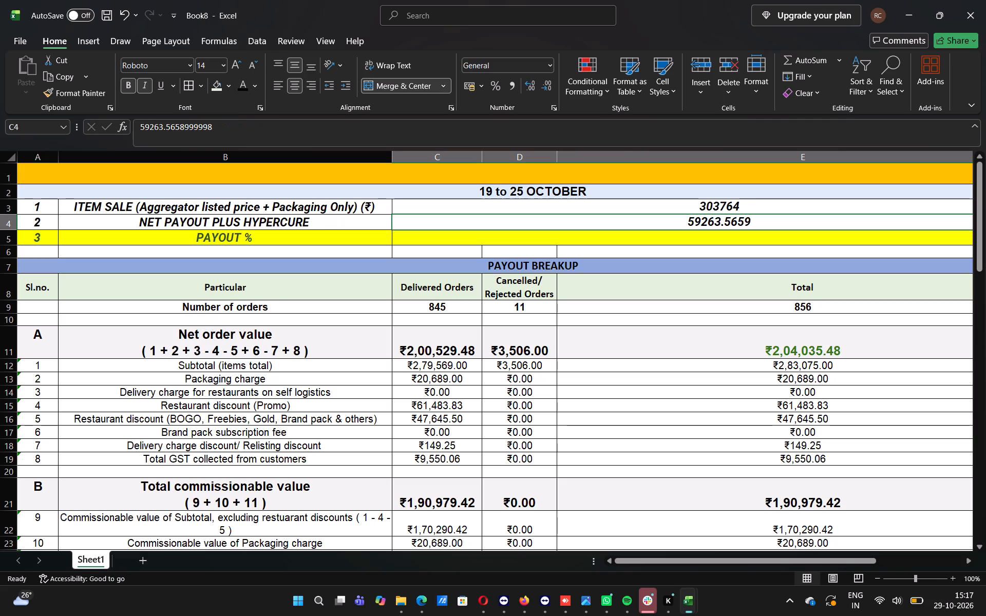
{"action": "key", "text": "BackSpace"}
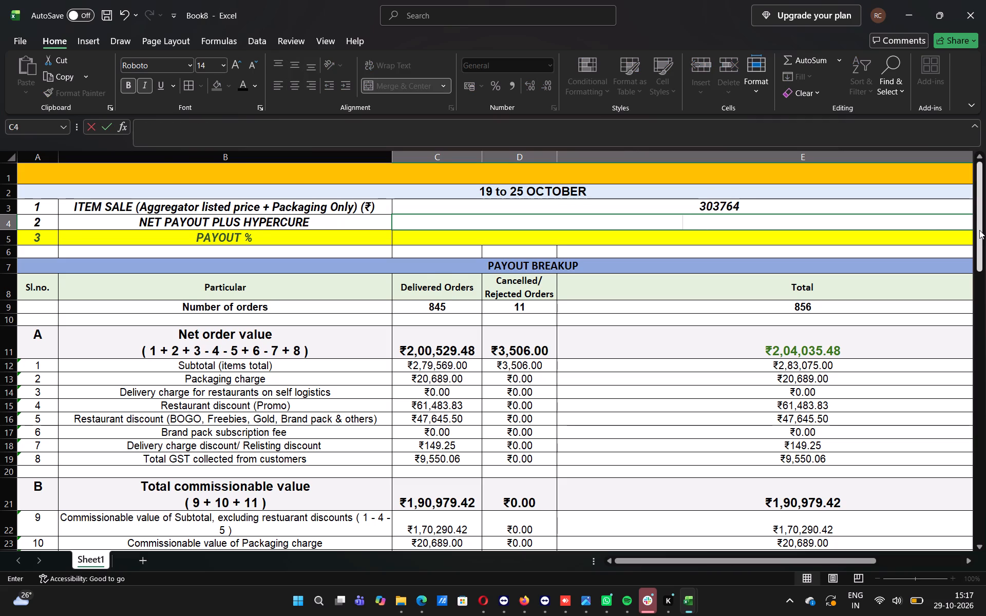
{"action": "left_click_drag", "start_coordinate": [979, 230], "coordinate": [974, 567]}
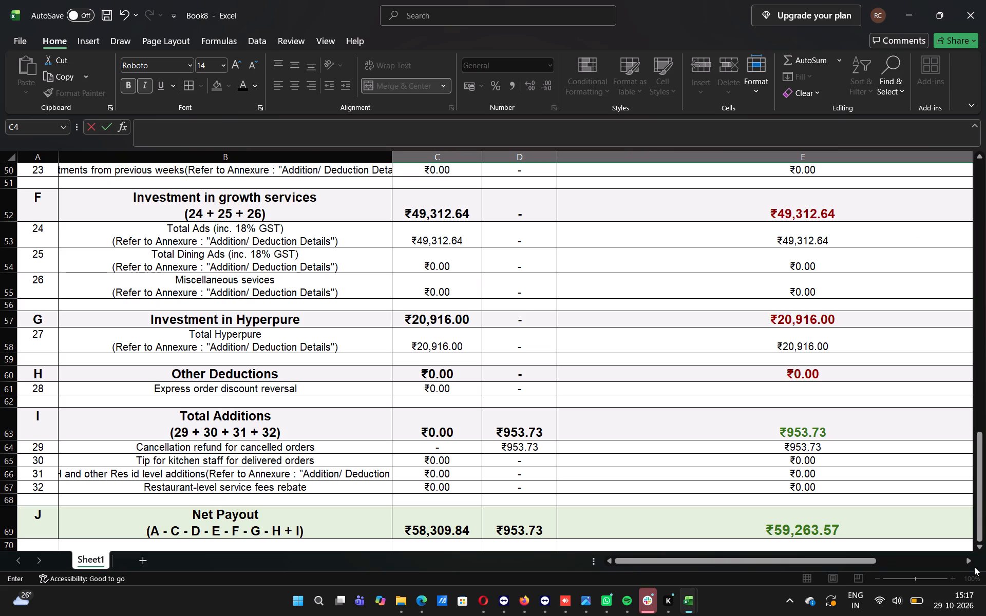
{"action": "left_click_drag", "start_coordinate": [981, 523], "coordinate": [985, 331]}
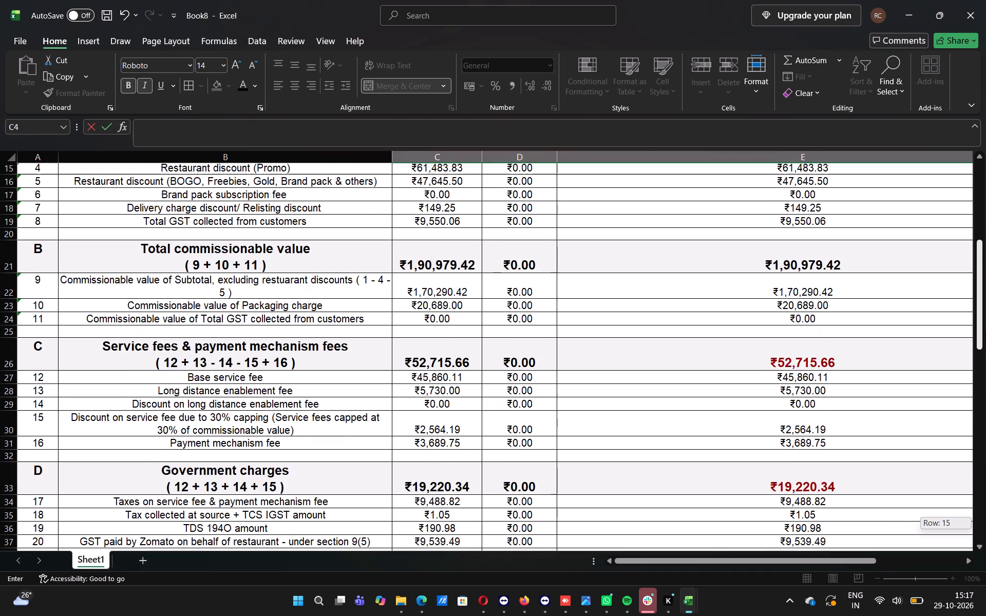
{"action": "left_click_drag", "start_coordinate": [985, 331], "coordinate": [985, 177]}
{"action": "type", "text": "80"}
{"action": "type", "text": "179"}
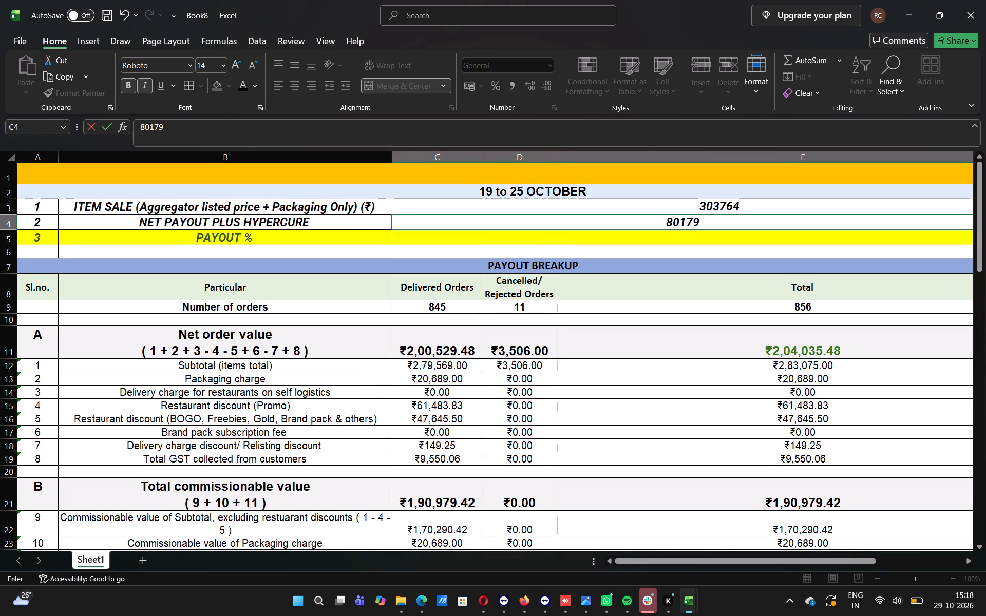
{"action": "left_click", "coordinate": [763, 242]}
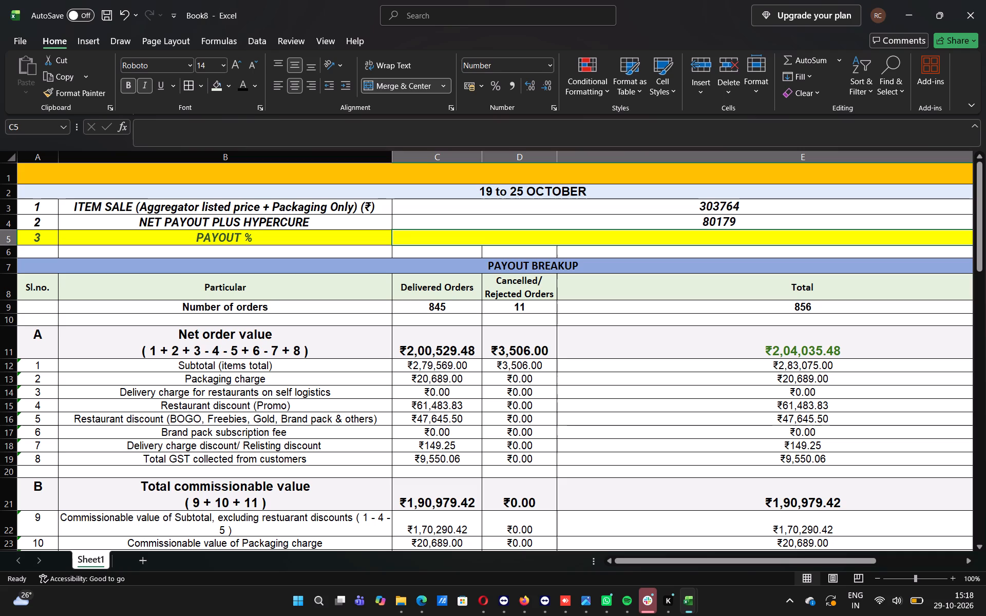
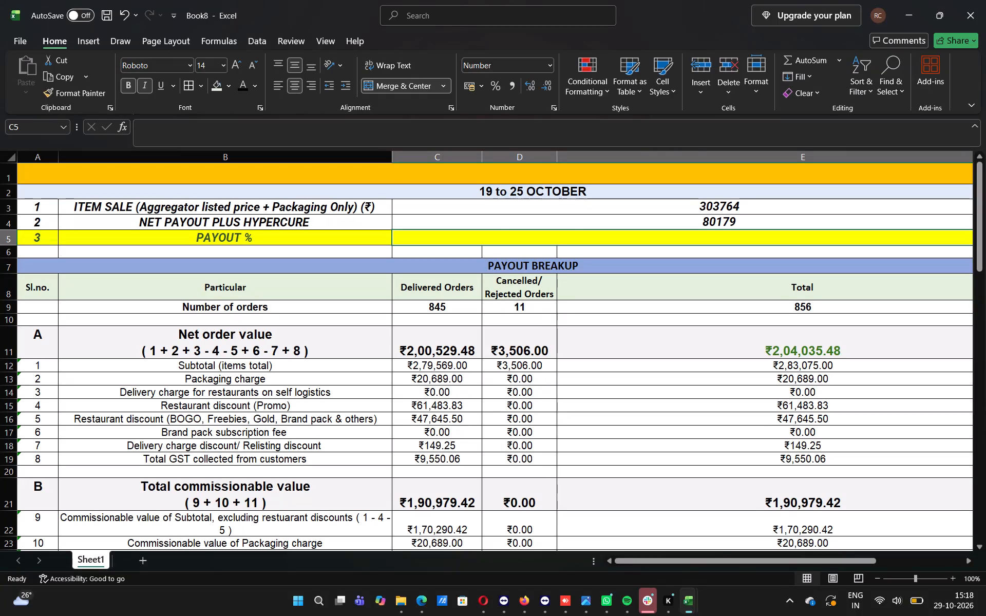
Enter 27 as the PAYOUT % figure in summary cell C5.
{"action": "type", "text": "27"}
{"action": "left_click", "coordinate": [709, 306]}
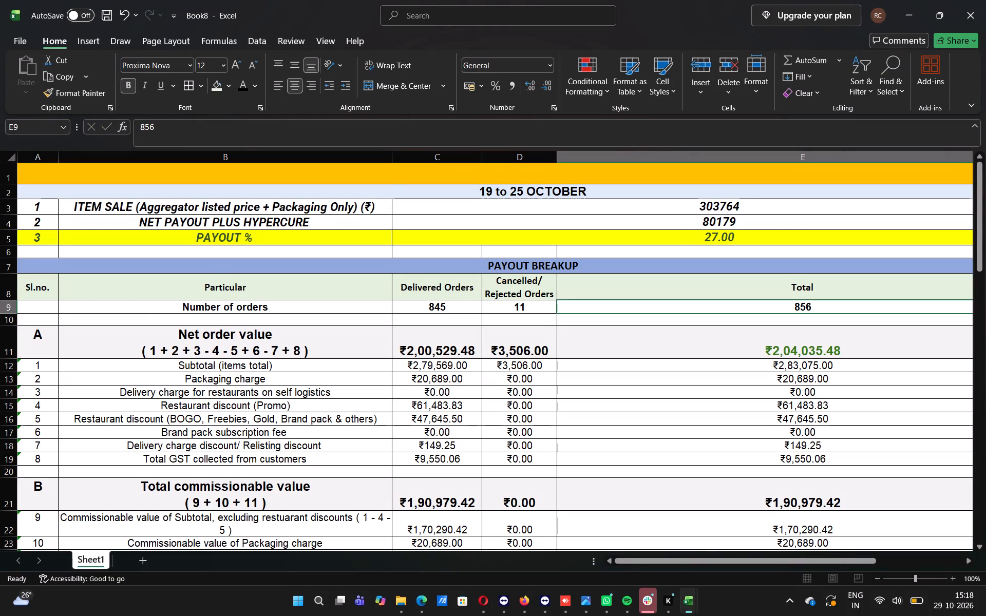
Start a text entry in the empty orange banner cell A1 above the 19 to 25 OCTOBER heading.
{"action": "left_click", "coordinate": [536, 173]}
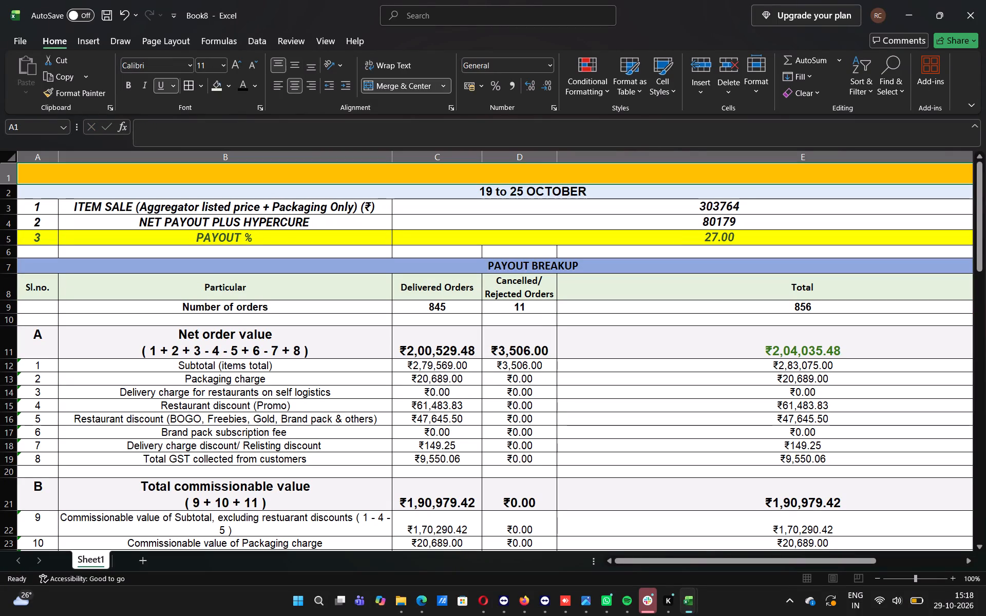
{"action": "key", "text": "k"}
{"action": "key", "text": "BackSpace"}
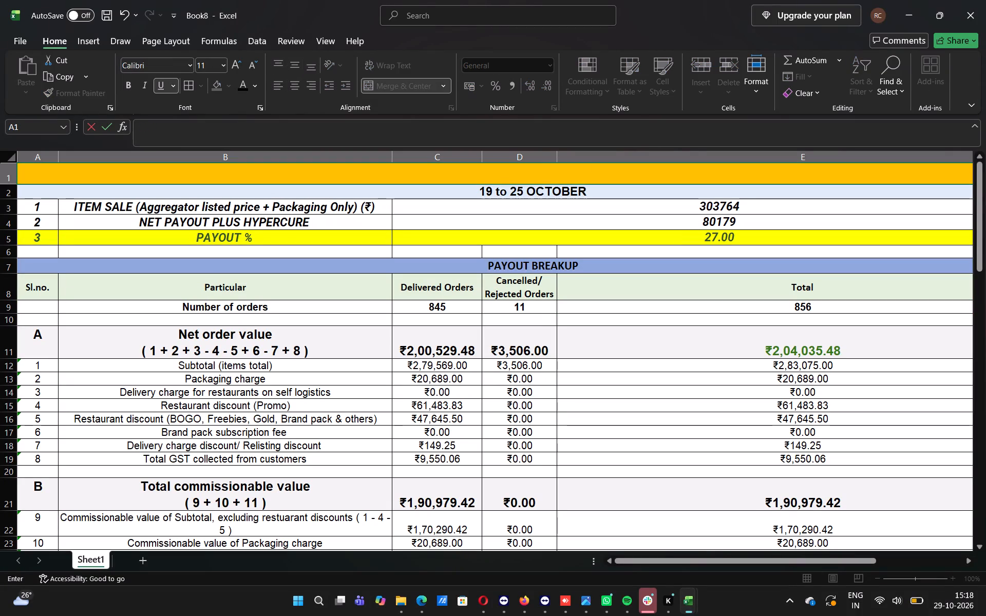
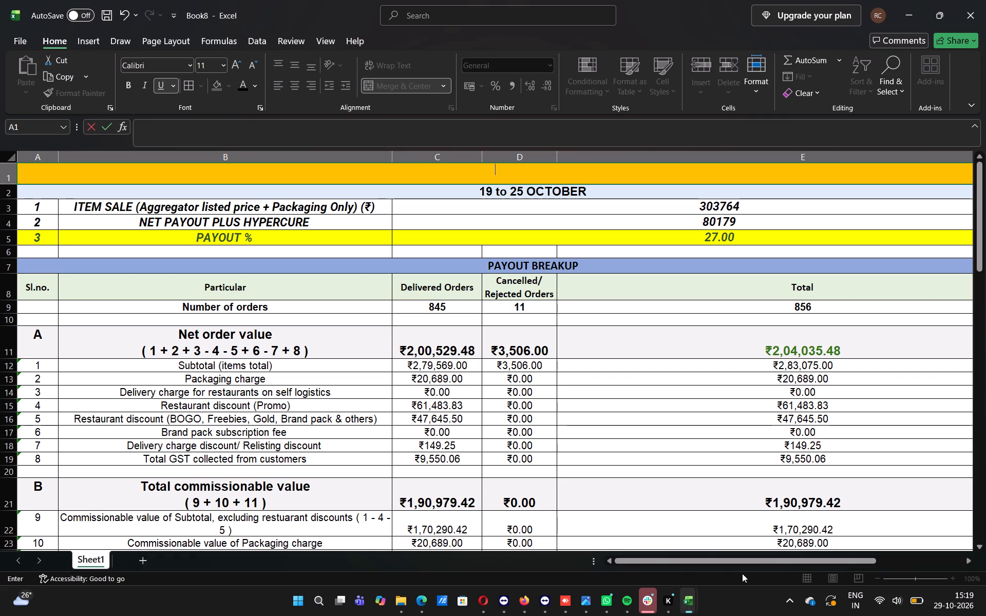
Switch to WhatsApp.
{"action": "left_click", "coordinate": [604, 604]}
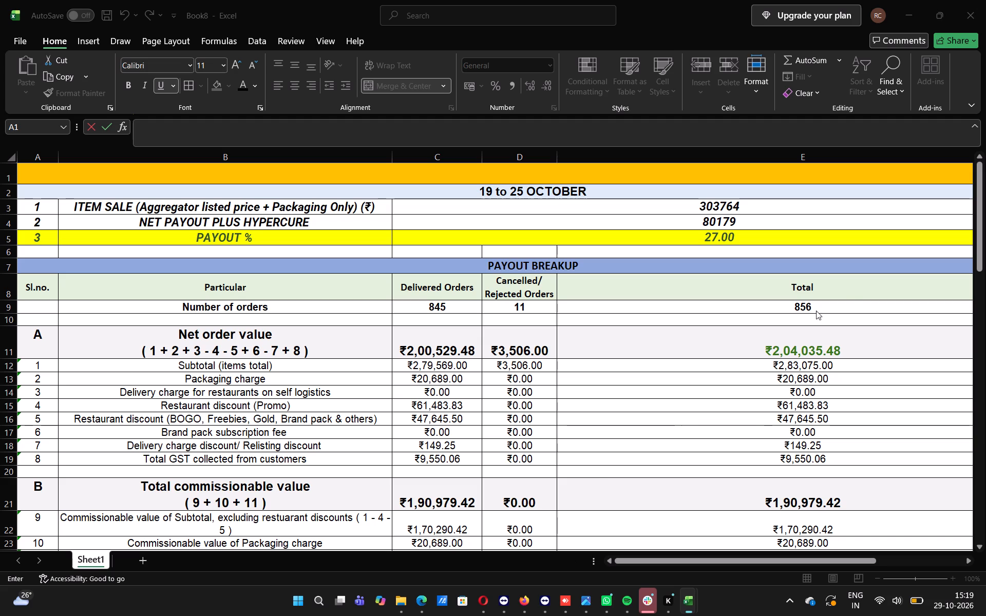
Review the payout breakup from the summary rows through the Hyperpure and Net Payout sections, returning to the sheet's top.
{"action": "left_click_drag", "start_coordinate": [979, 228], "coordinate": [984, 392]}
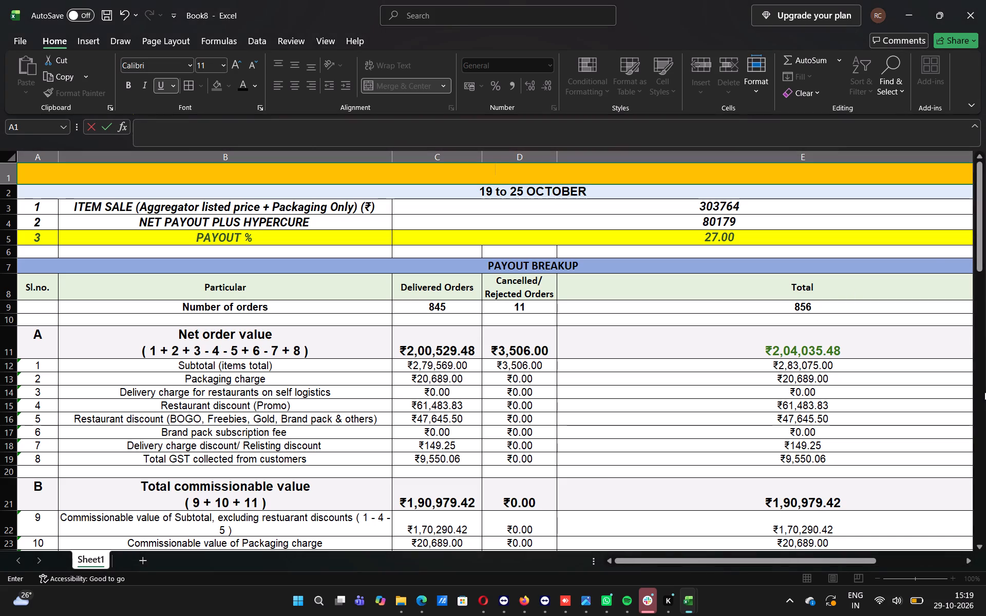
{"action": "left_click_drag", "start_coordinate": [976, 261], "coordinate": [985, 446]}
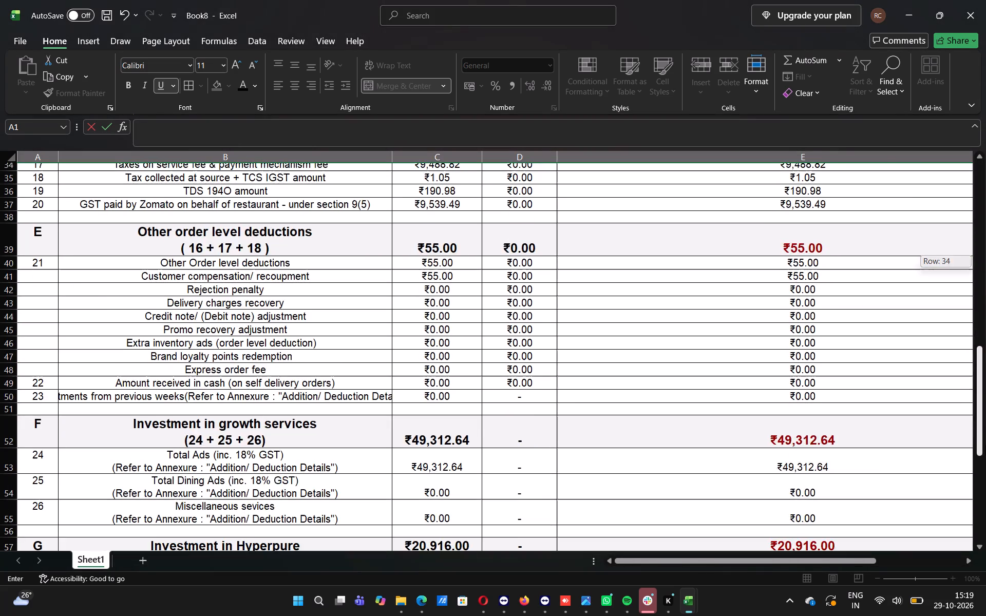
{"action": "left_click_drag", "start_coordinate": [985, 446], "coordinate": [985, 561]}
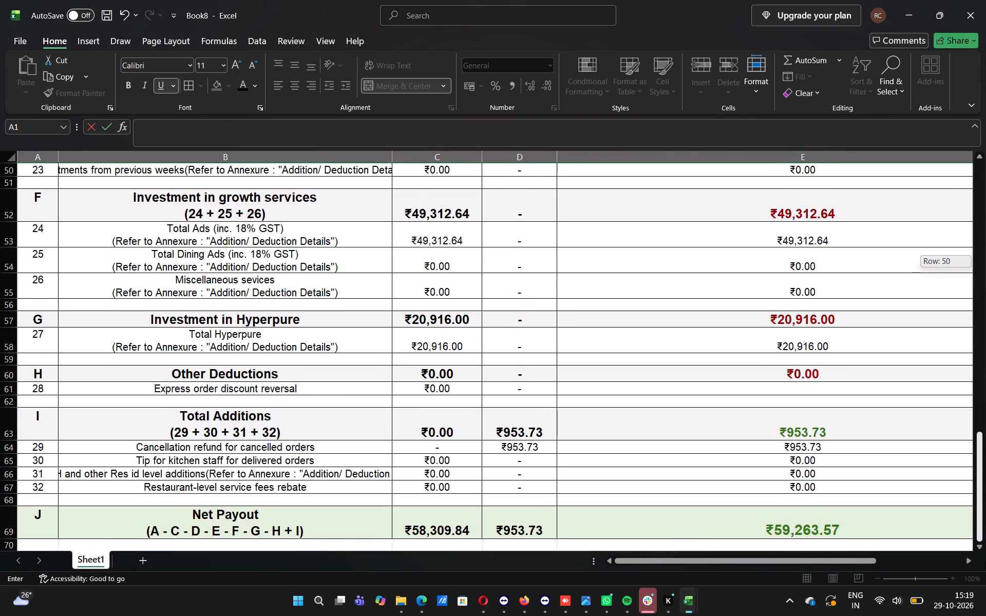
{"action": "left_click_drag", "start_coordinate": [985, 561], "coordinate": [985, 467]}
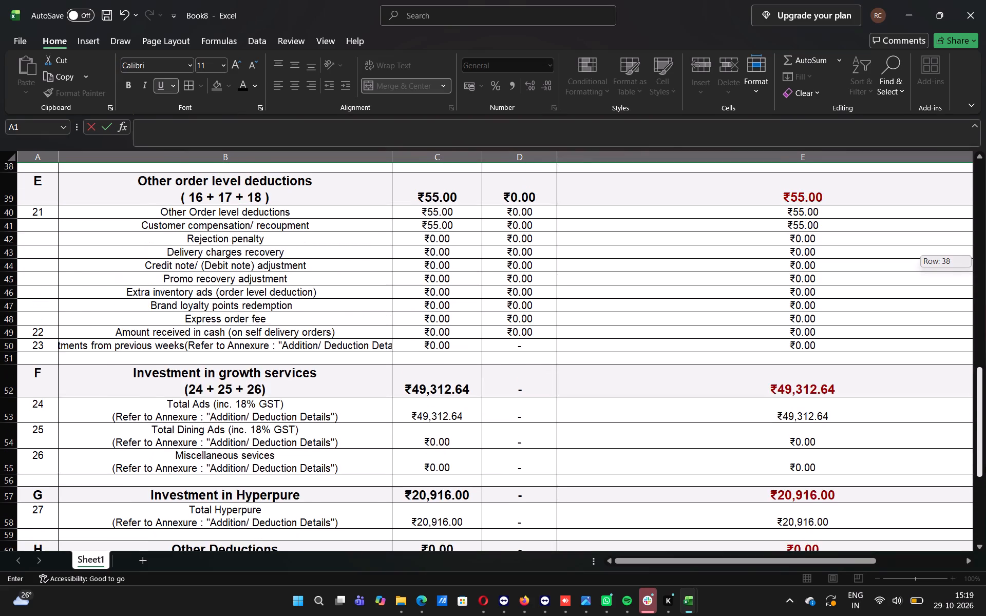
{"action": "left_click_drag", "start_coordinate": [985, 467], "coordinate": [985, 209]}
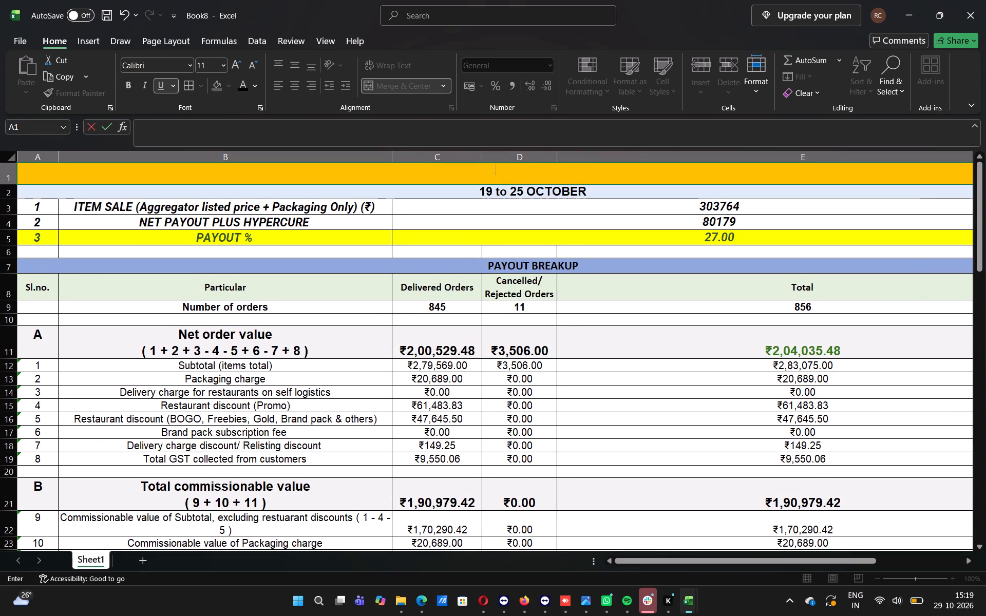
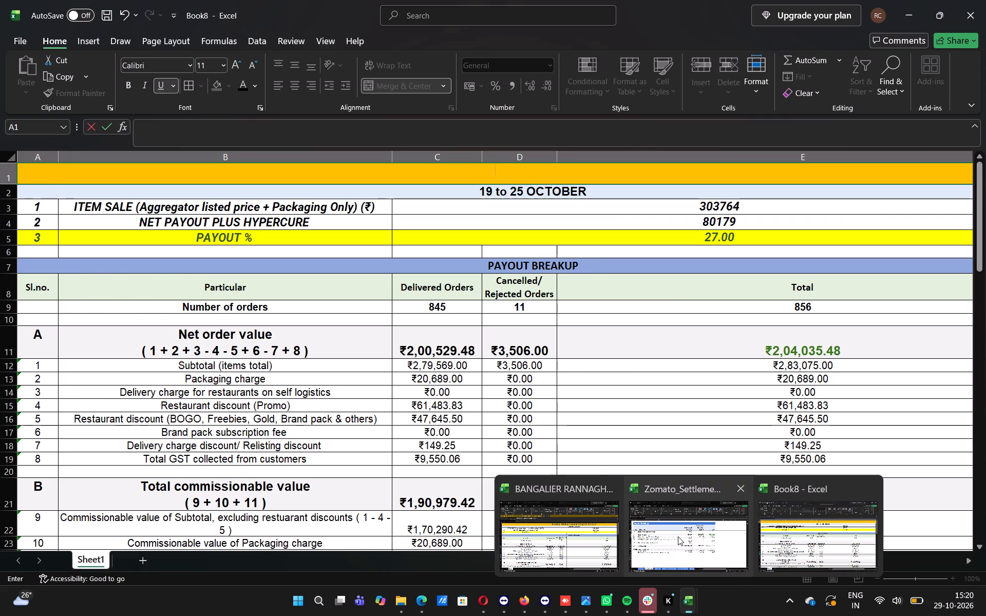
Copy the title KOLKATA 99 ZOMATO PAYOUT from the 12 to 18 October workbook into row 1 of the 19 to 25 October sheet.
{"action": "left_click", "coordinate": [678, 536]}
{"action": "left_click", "coordinate": [349, 564]}
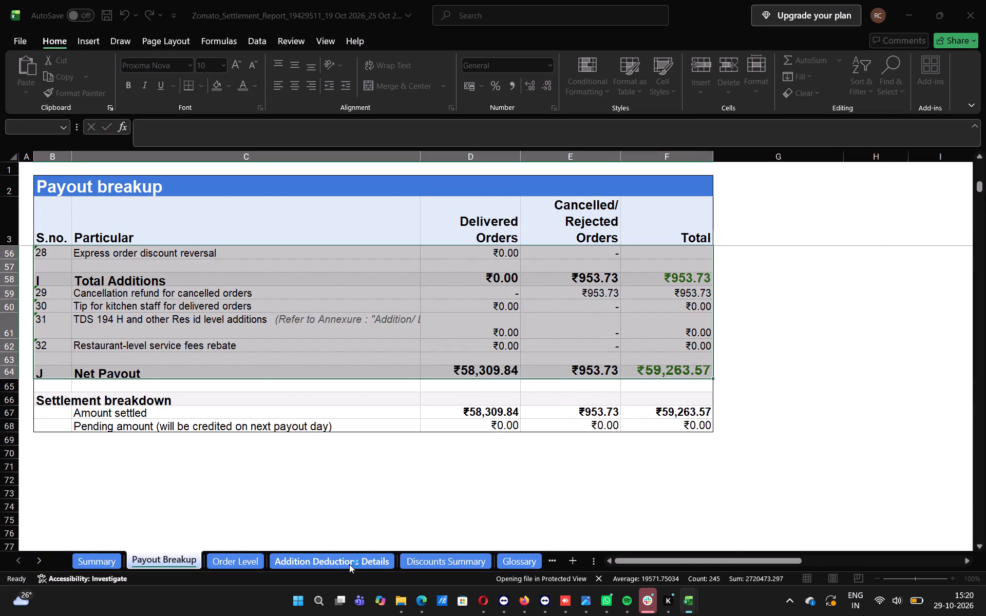
{"action": "left_click", "coordinate": [349, 564]}
{"action": "left_click", "coordinate": [349, 564]}
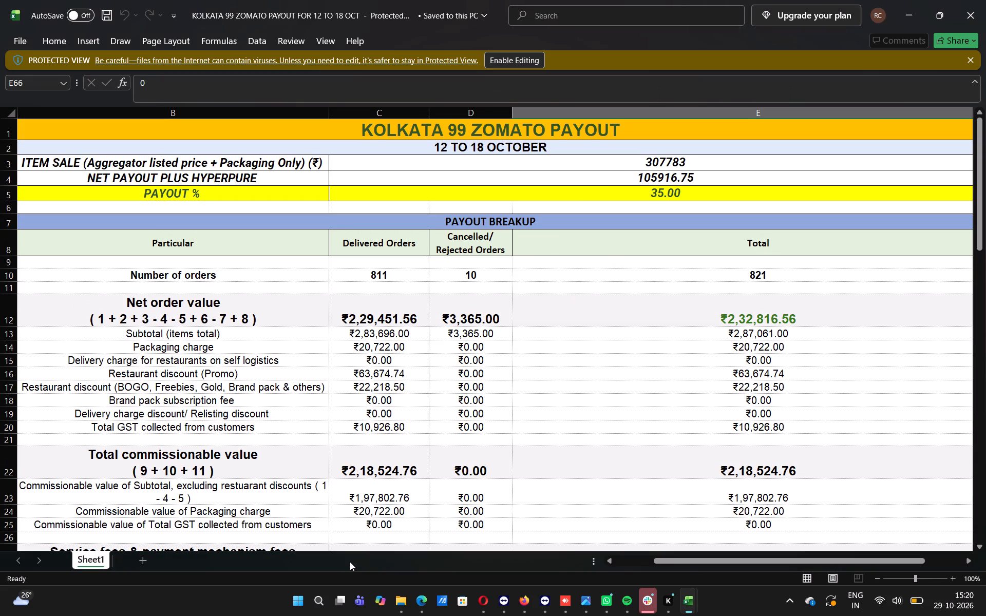
{"action": "left_click", "coordinate": [430, 129]}
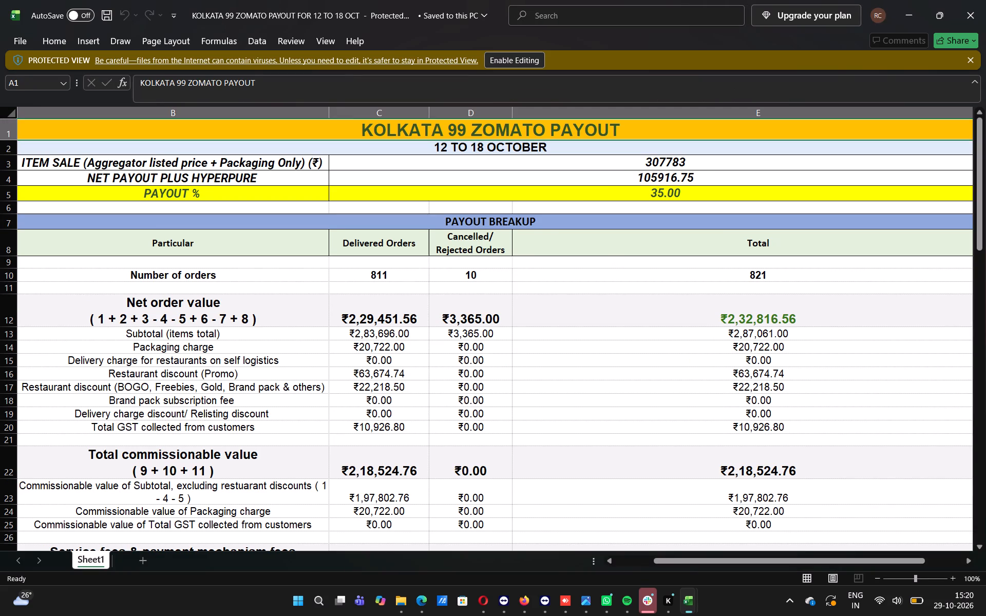
{"action": "key", "text": "ctrl+c"}
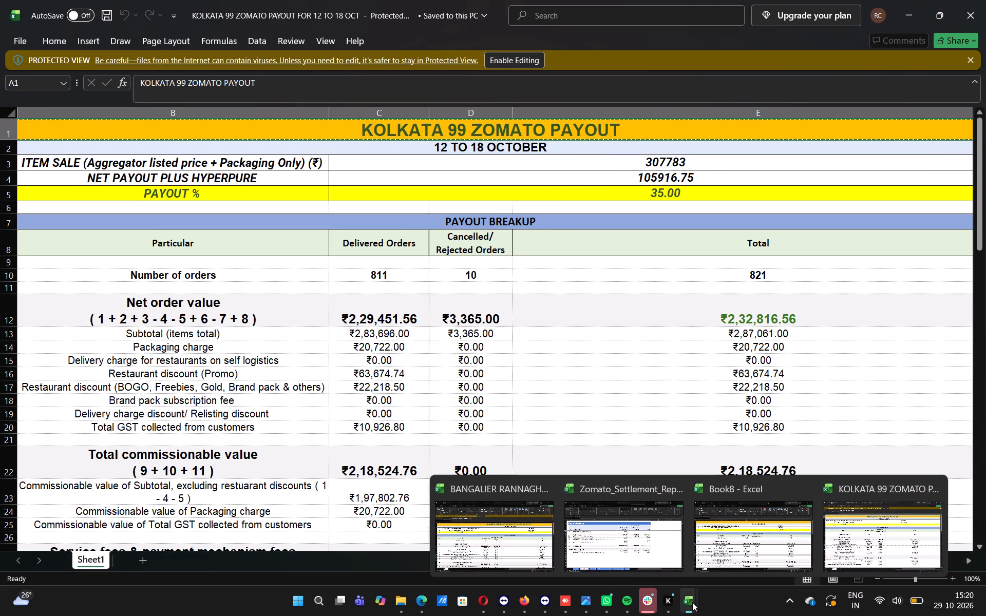
{"action": "left_click", "coordinate": [742, 545]}
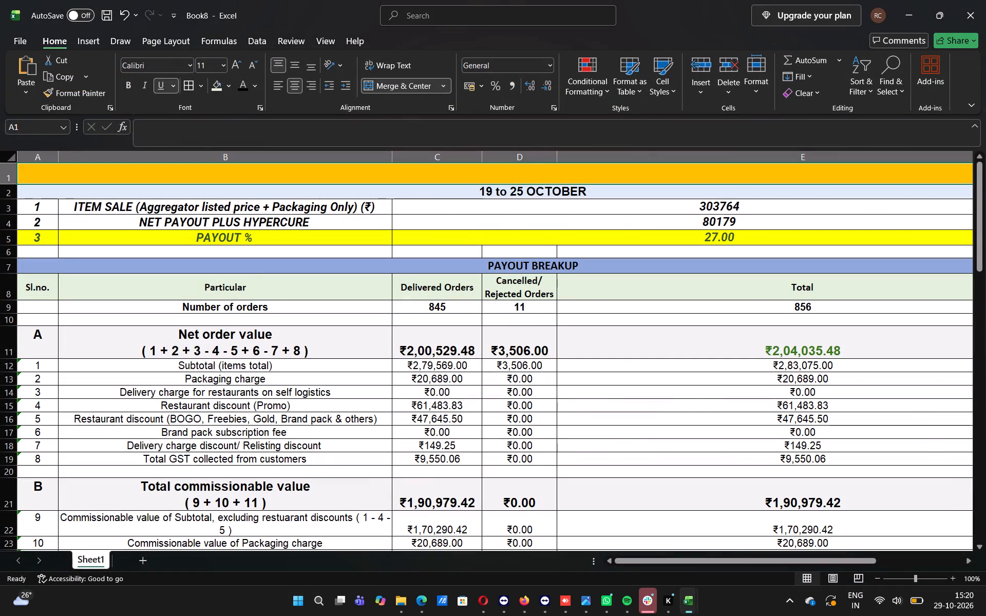
{"action": "left_click", "coordinate": [529, 177]}
{"action": "key", "text": "ctrl+v"}
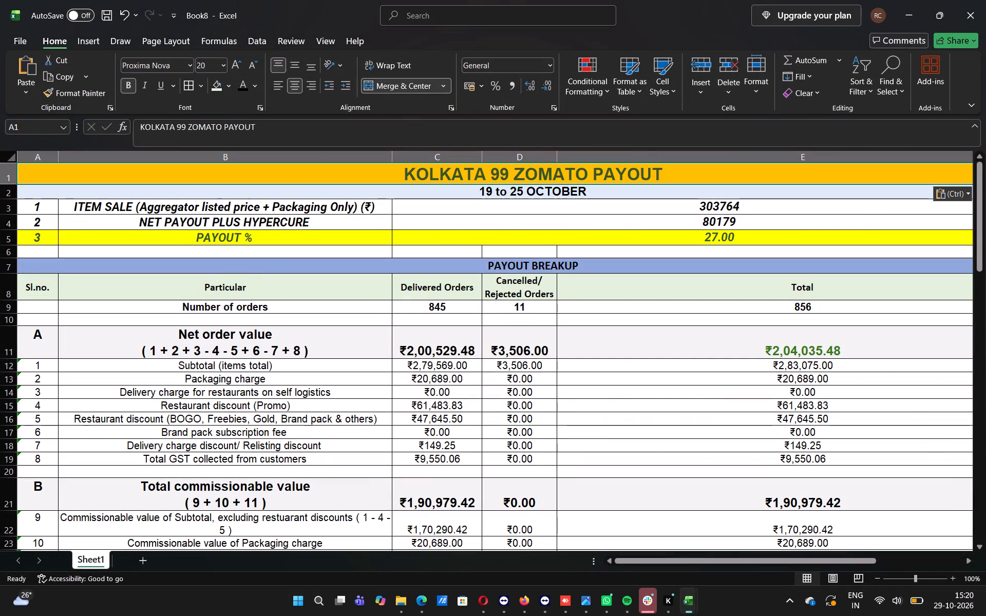
Copy the Deduction Type block through Total Deductions from the settlement report's Addition Deductions Details sheet to A71, below Net Payout in the payout sheet.
{"action": "left_click", "coordinate": [605, 223]}
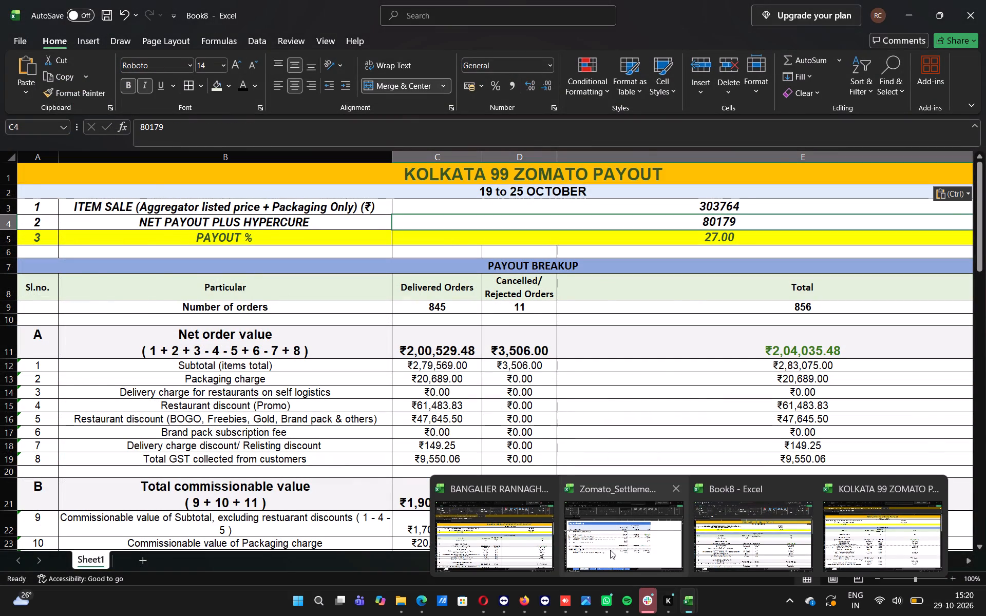
{"action": "left_click", "coordinate": [609, 549]}
{"action": "left_click", "coordinate": [297, 562]}
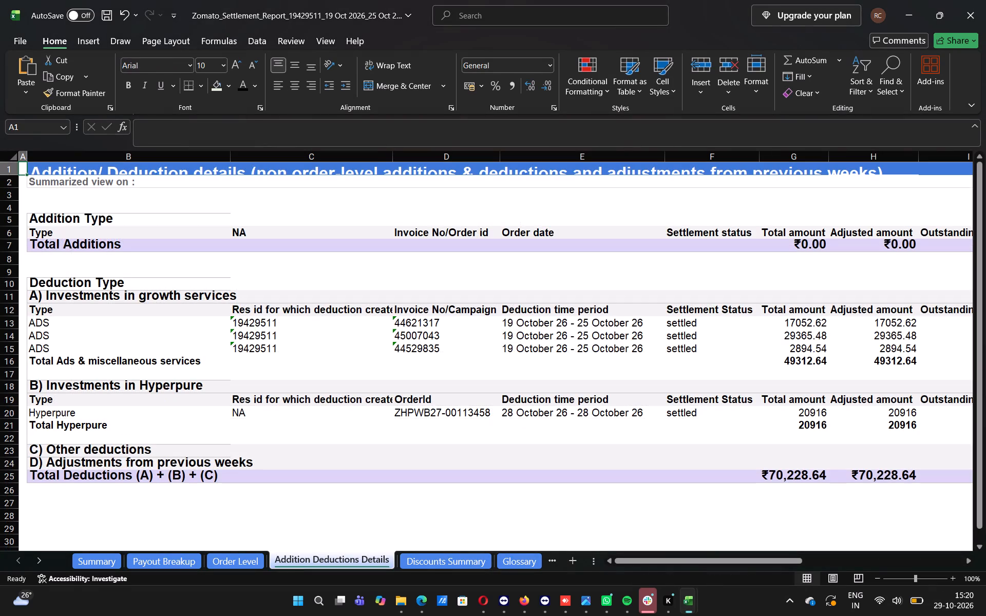
{"action": "left_click", "coordinate": [33, 282]}
{"action": "left_click_drag", "start_coordinate": [33, 282], "coordinate": [50, 472]}
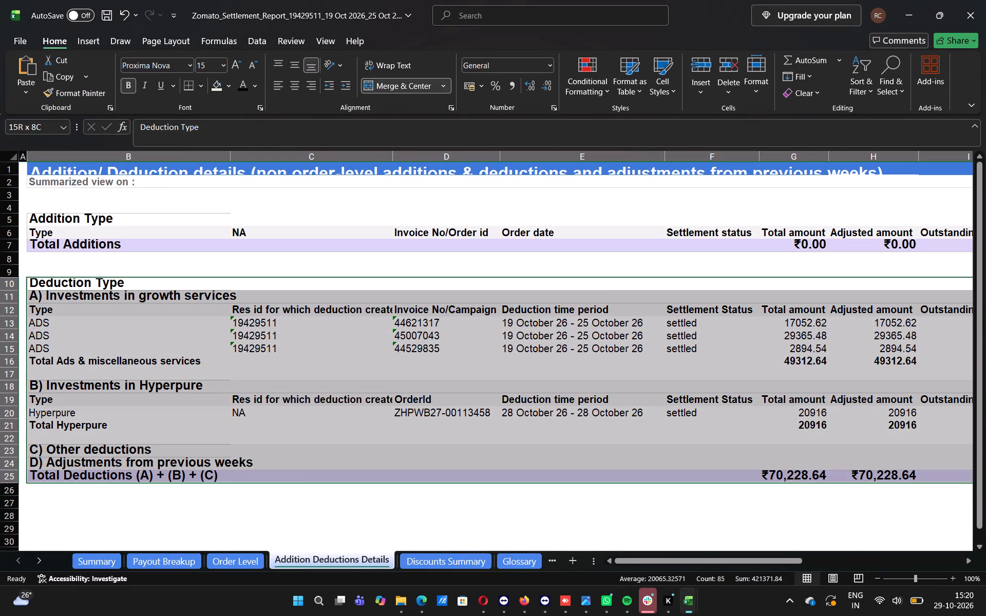
{"action": "left_click_drag", "start_coordinate": [50, 472], "coordinate": [52, 479]}
{"action": "key", "text": "ctrl+c"}
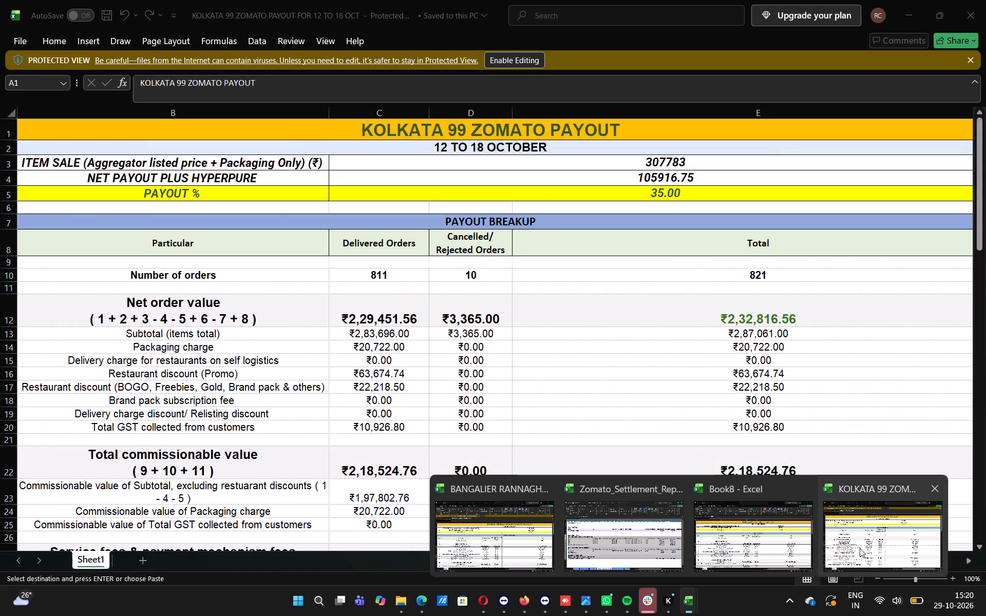
{"action": "left_click", "coordinate": [766, 533]}
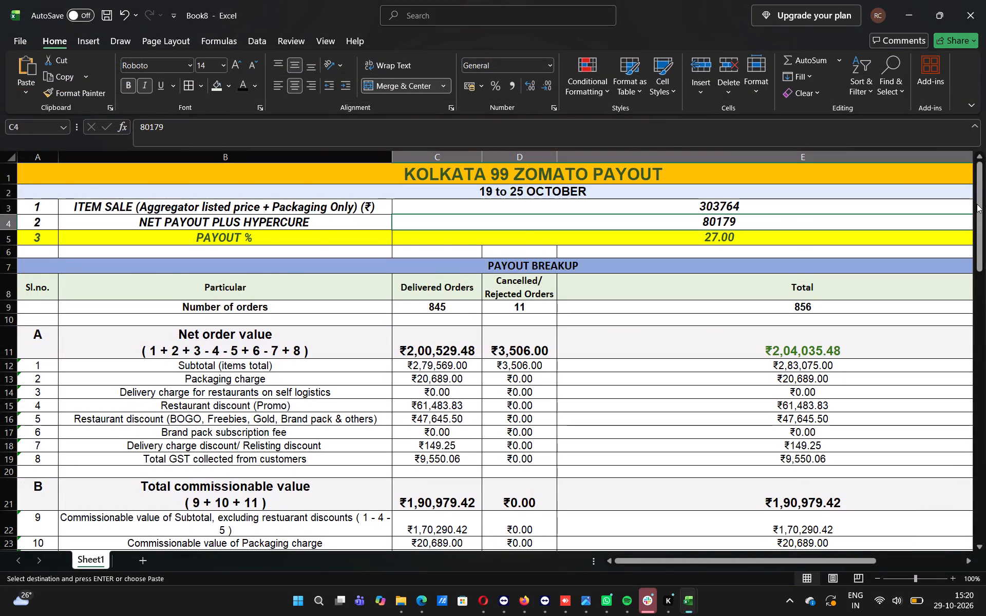
{"action": "left_click_drag", "start_coordinate": [977, 204], "coordinate": [985, 531]}
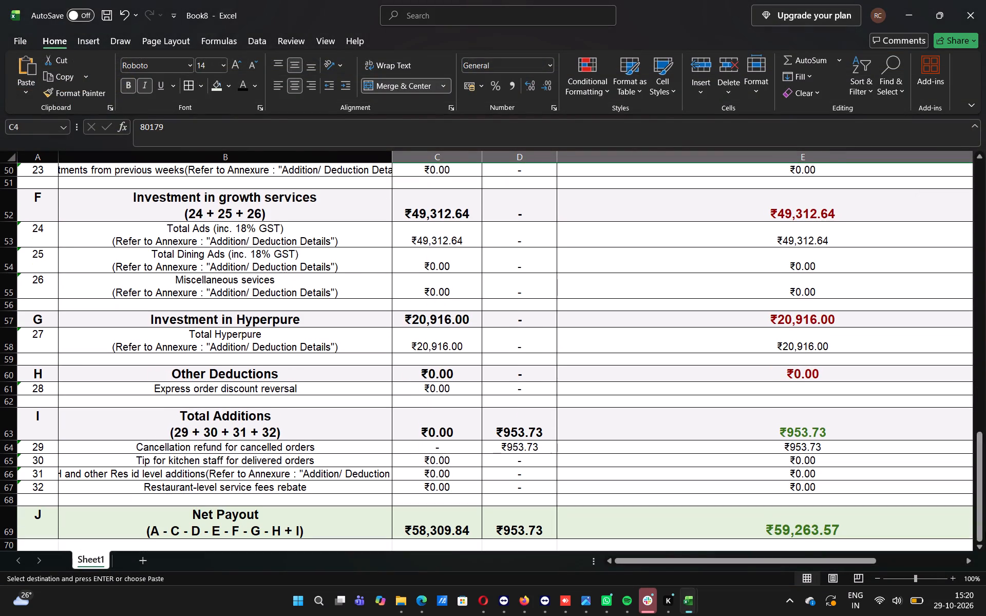
{"action": "left_click", "coordinate": [978, 544]}
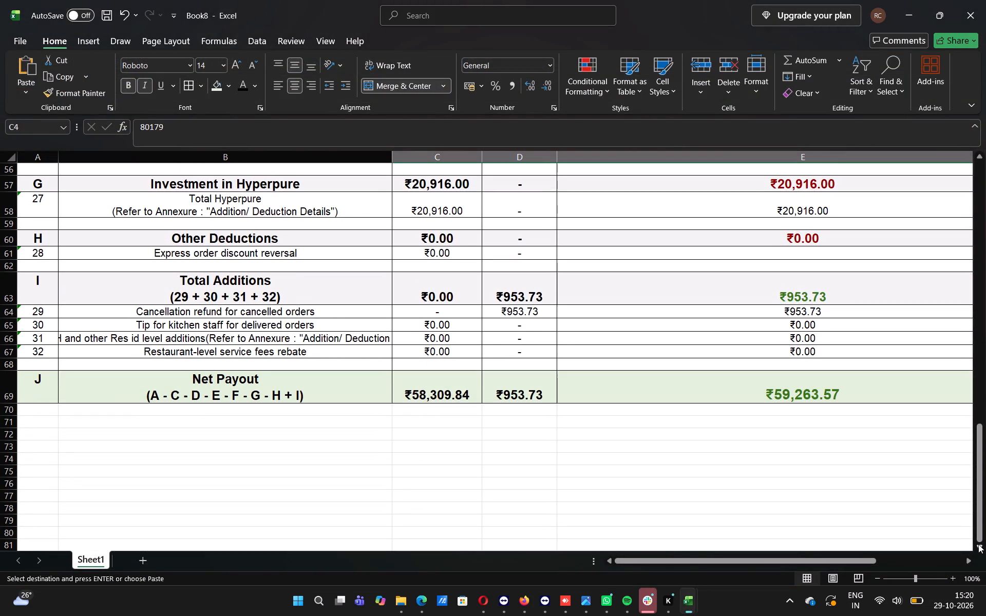
{"action": "left_click", "coordinate": [33, 421]}
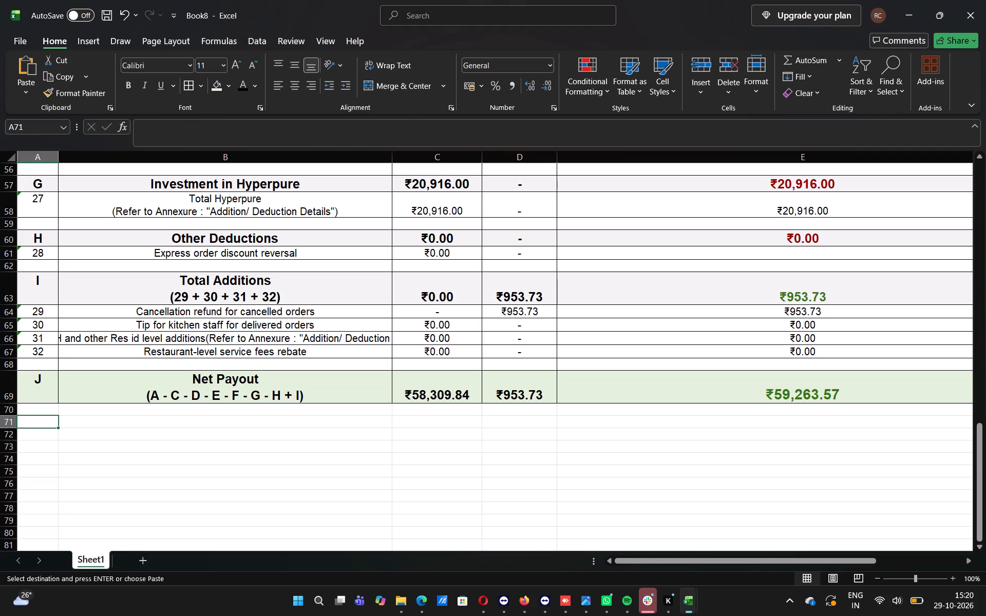
{"action": "key", "text": "ctrl+v"}
{"action": "left_click", "coordinate": [603, 342]}
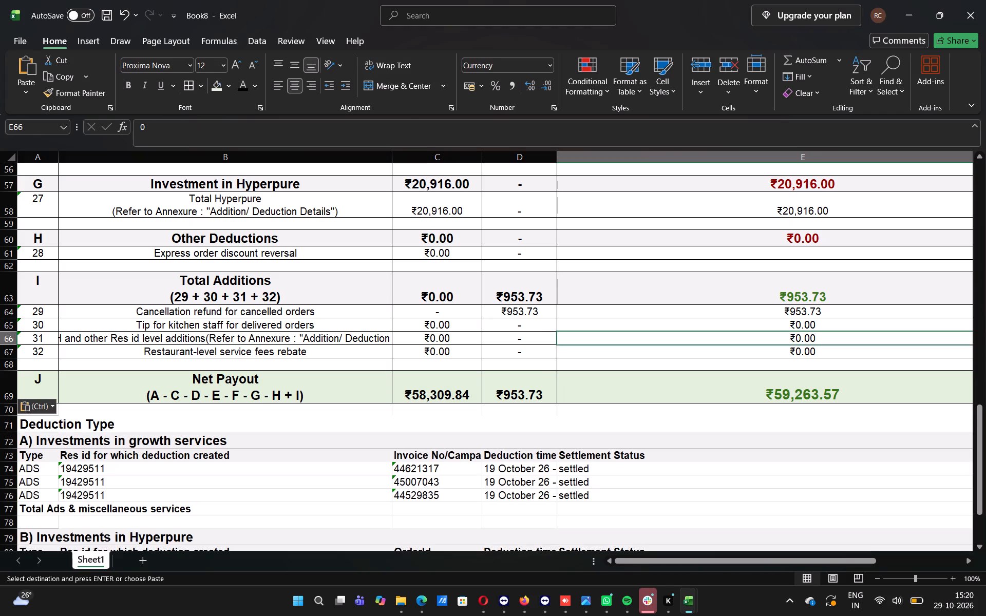
{"action": "right_click_drag", "start_coordinate": [977, 445], "coordinate": [981, 547]}
Save the payout workbook in Documents as KOLKATA 99 ZOMATO PAYOUT FOR 19 TO 25 OCT.
{"action": "left_click_drag", "start_coordinate": [978, 493], "coordinate": [985, 191]}
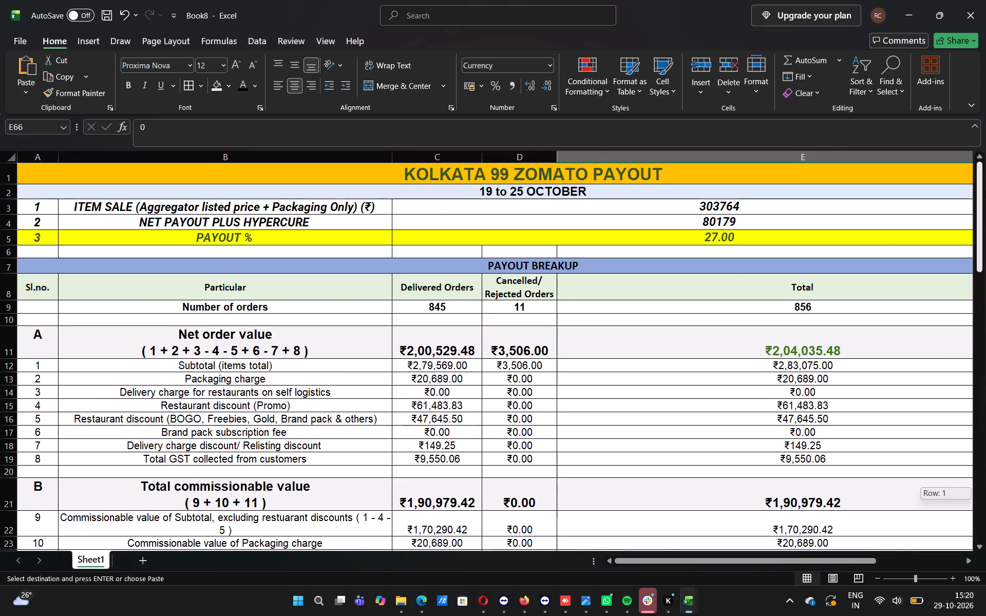
{"action": "left_click_drag", "start_coordinate": [985, 191], "coordinate": [985, 107]}
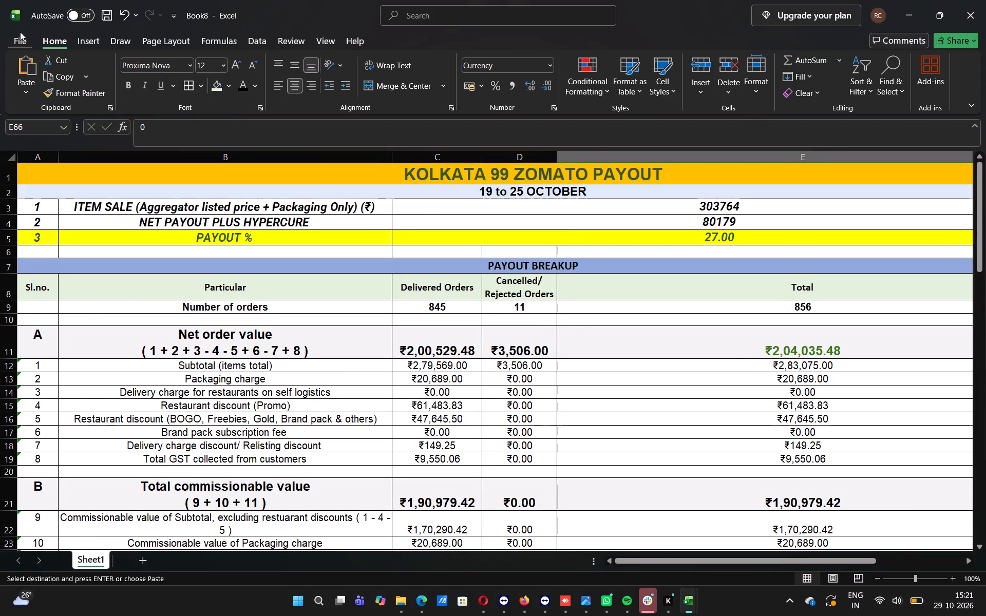
{"action": "left_click", "coordinate": [20, 37]}
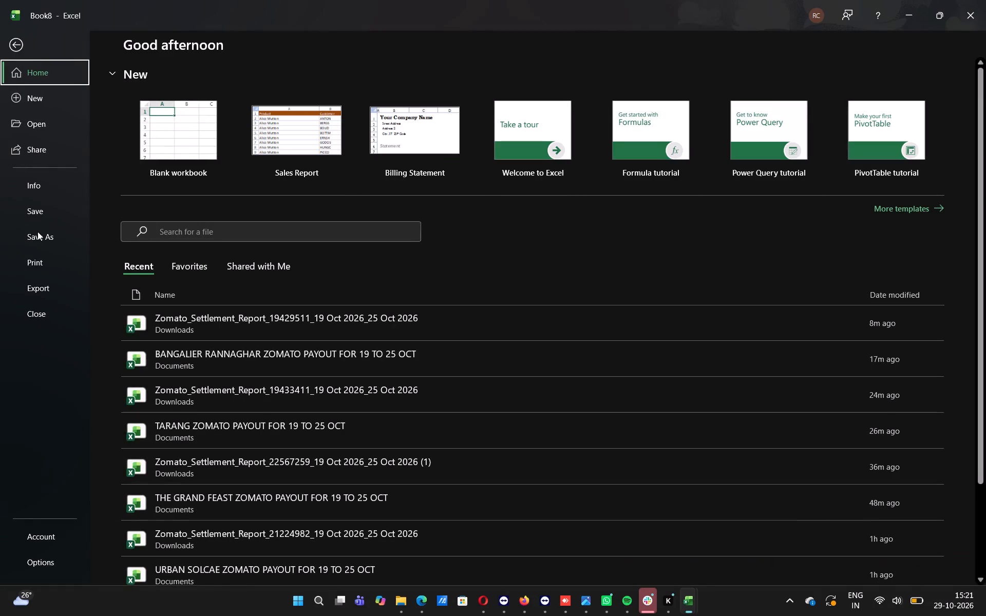
{"action": "left_click", "coordinate": [37, 232]}
{"action": "left_click", "coordinate": [173, 333]}
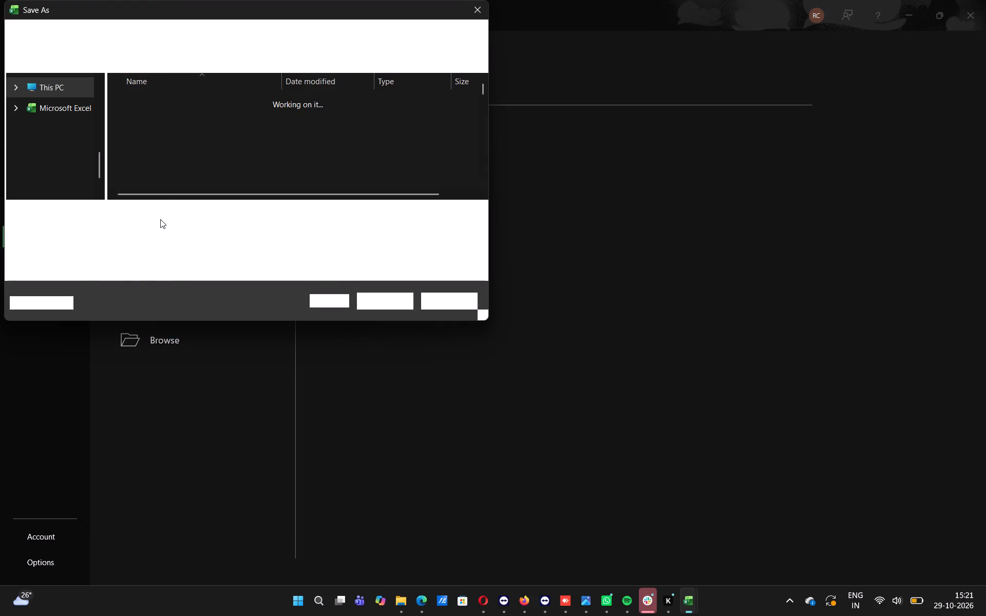
{"action": "key", "text": "BackSpace"}
{"action": "type", "text": "KOLKATA 99 ZOMATO PAYOUT FOR 18"}
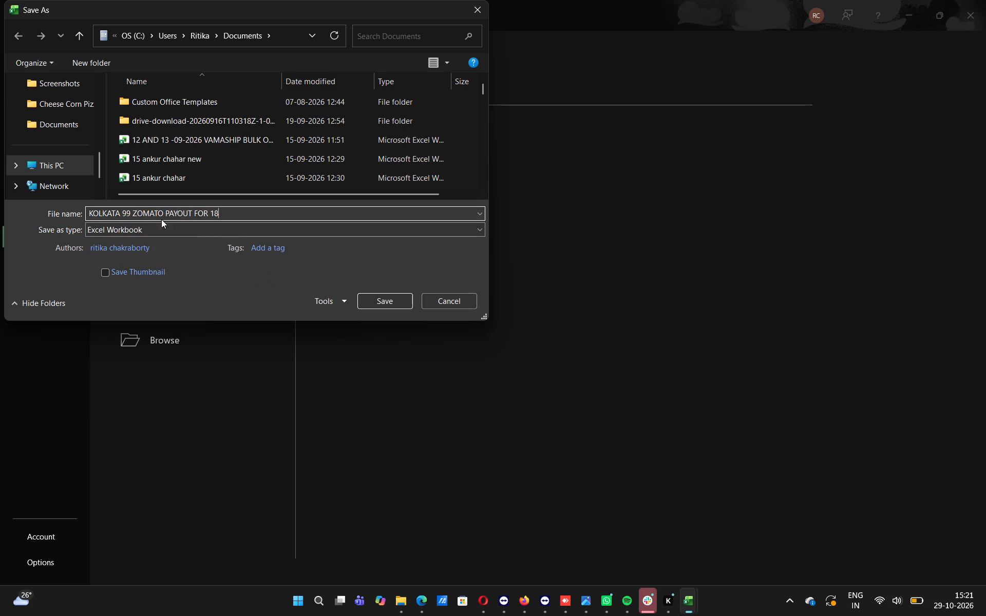
{"action": "key", "text": "space"}
{"action": "type", "text": "TO"}
{"action": "key", "text": "space"}
{"action": "key", "text": "BackSpace"}
{"action": "key", "text": "BackSpace"}
{"action": "key", "text": "BackSpace"}
{"action": "key", "text": "BackSpace"}
{"action": "key", "text": "BackSpace"}
{"action": "type", "text": "9 TO 25 OCT"}
{"action": "left_click", "coordinate": [376, 298]}
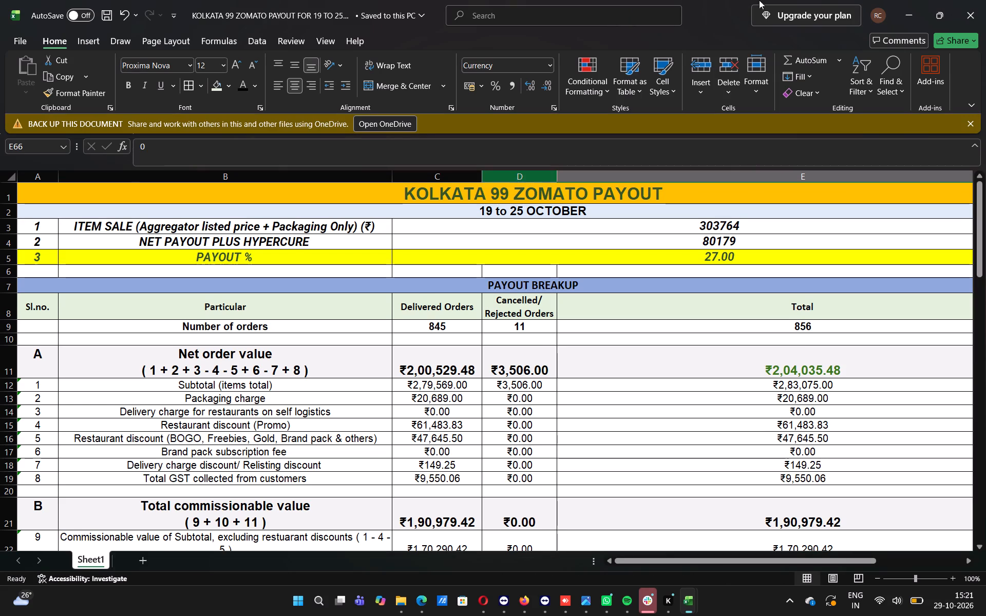
Minimize the saved payout workbook and the Zomato settlement report.
{"action": "left_click", "coordinate": [906, 11]}
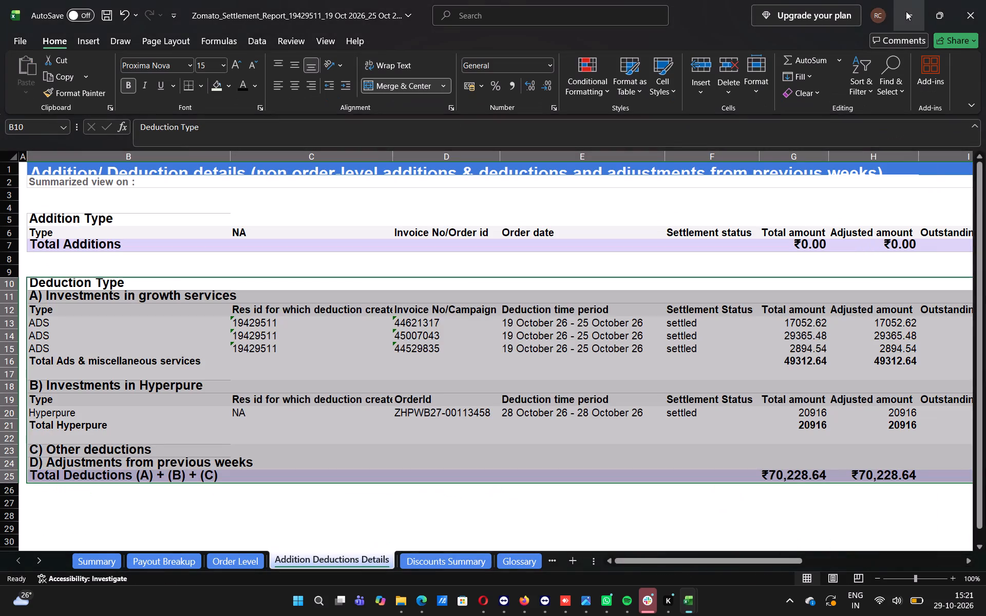
{"action": "left_click", "coordinate": [906, 11]}
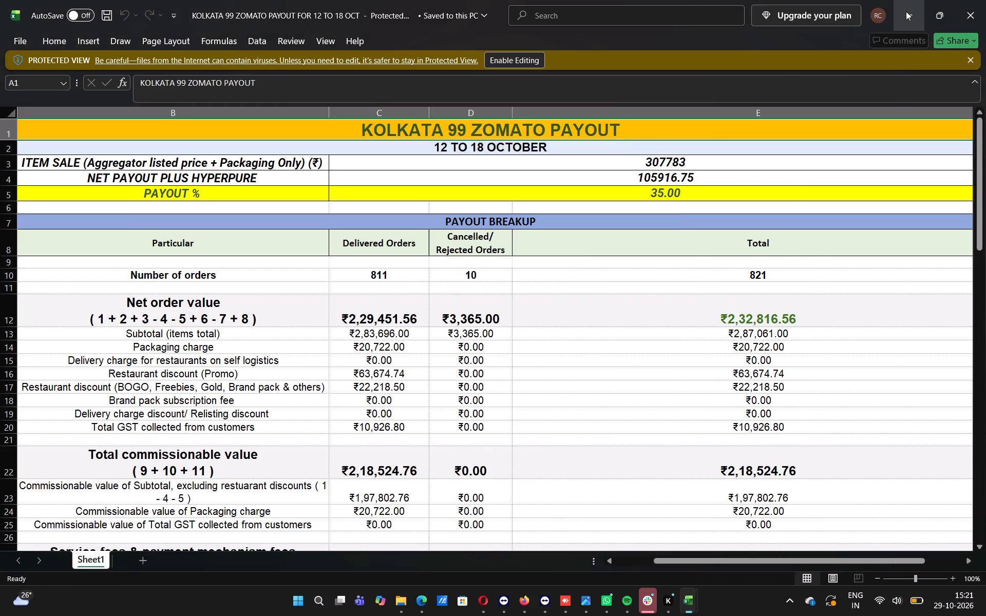
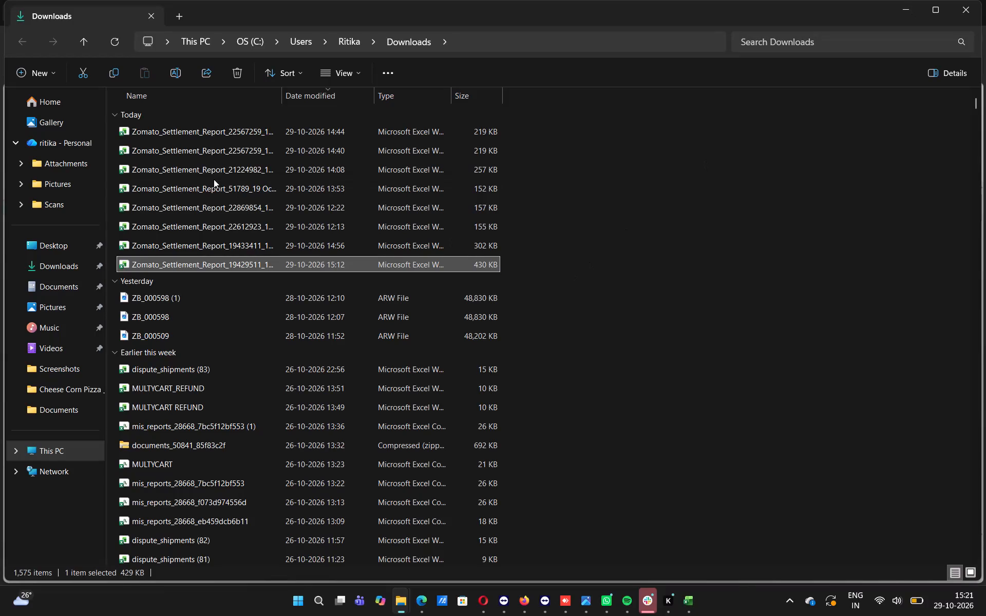
Share the recent file KOLKATA 99 ZOMATO PAYOUT FOR 19 TO 25 OCT from File Explorer to WhatsApp.
{"action": "double_click", "coordinate": [75, 97]}
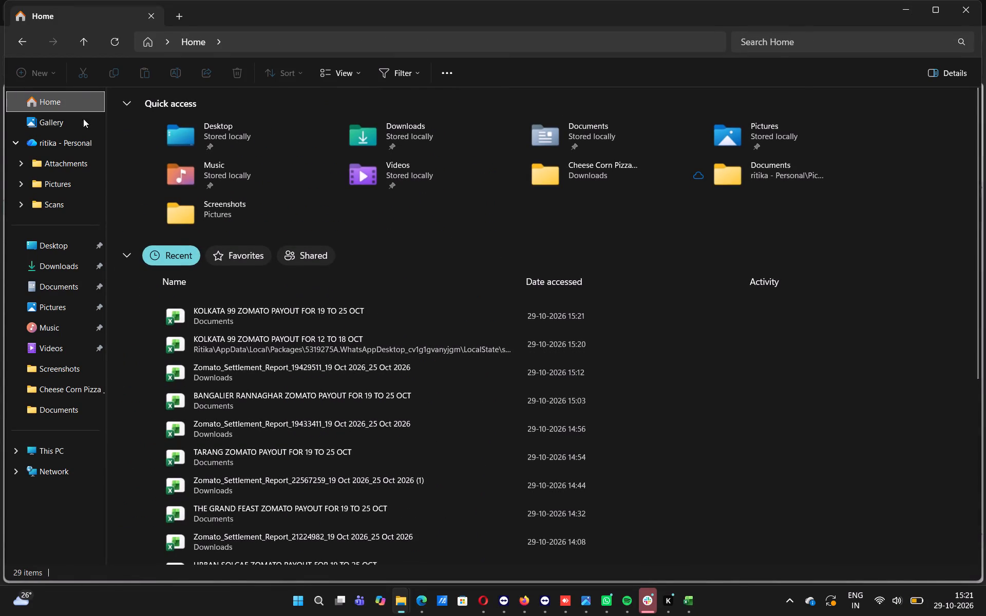
{"action": "right_click", "coordinate": [209, 315]}
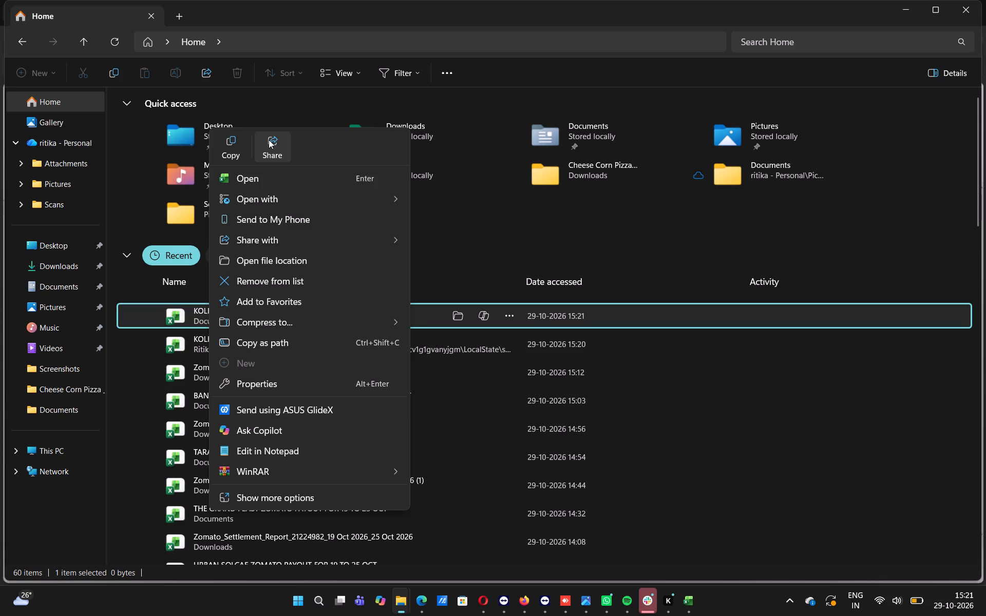
{"action": "left_click", "coordinate": [269, 140]}
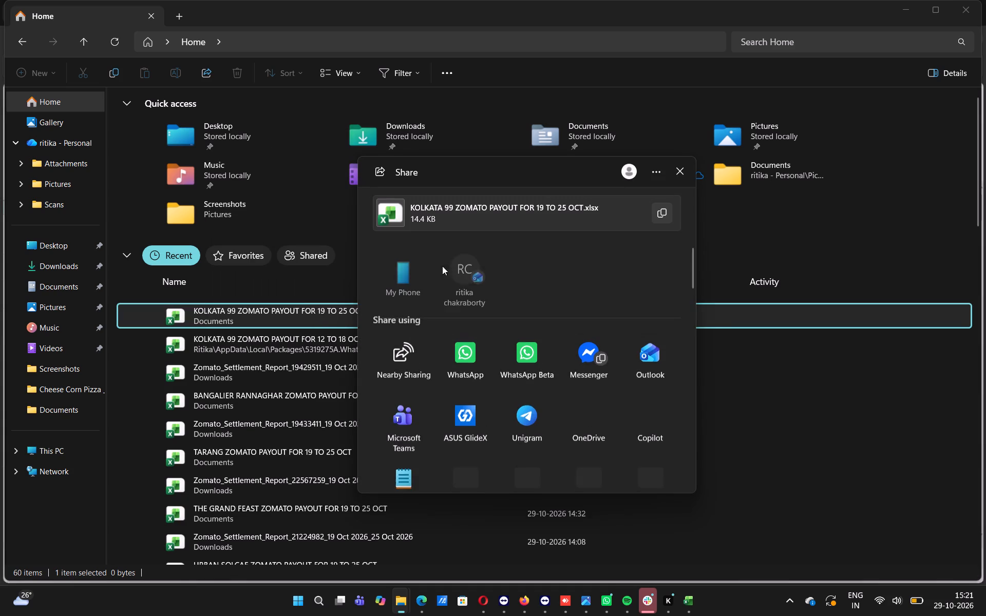
{"action": "left_click", "coordinate": [467, 354]}
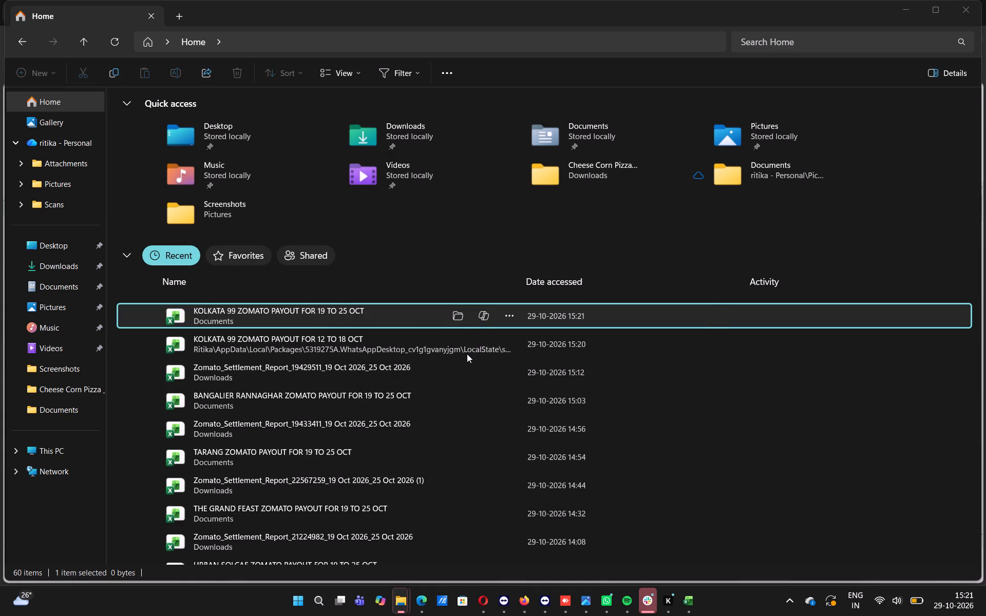
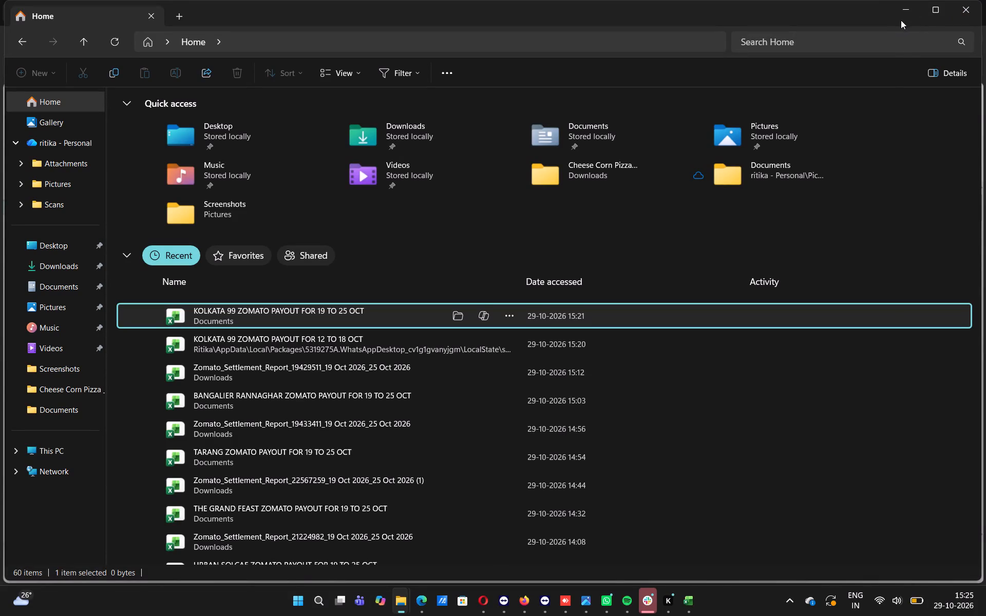
Minimize File Explorer and close the Zomato settlement report 19429511 in Edge, returning to the Zomato payouts page.
{"action": "left_click", "coordinate": [913, 2]}
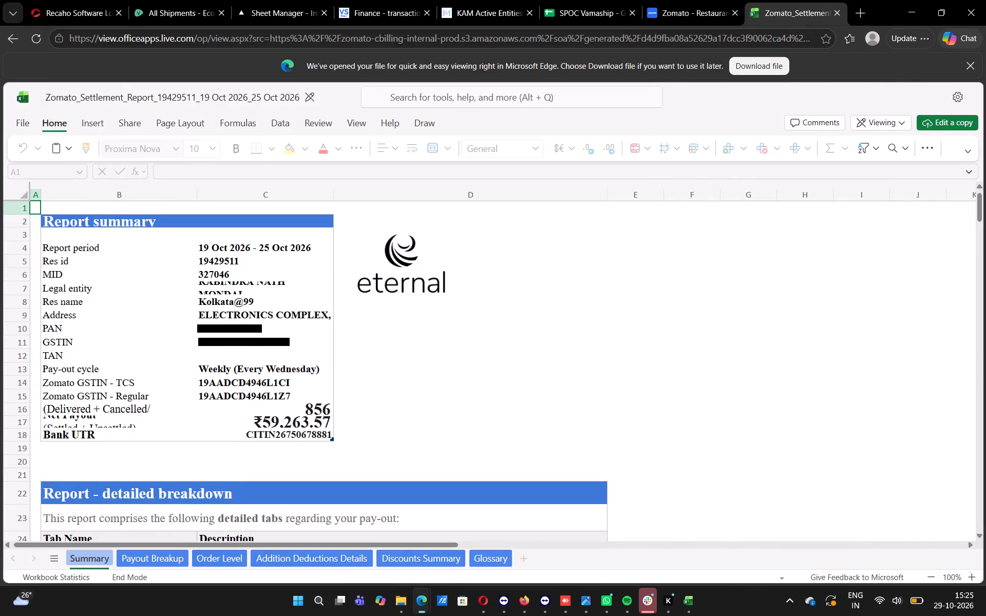
{"action": "left_click", "coordinate": [838, 12]}
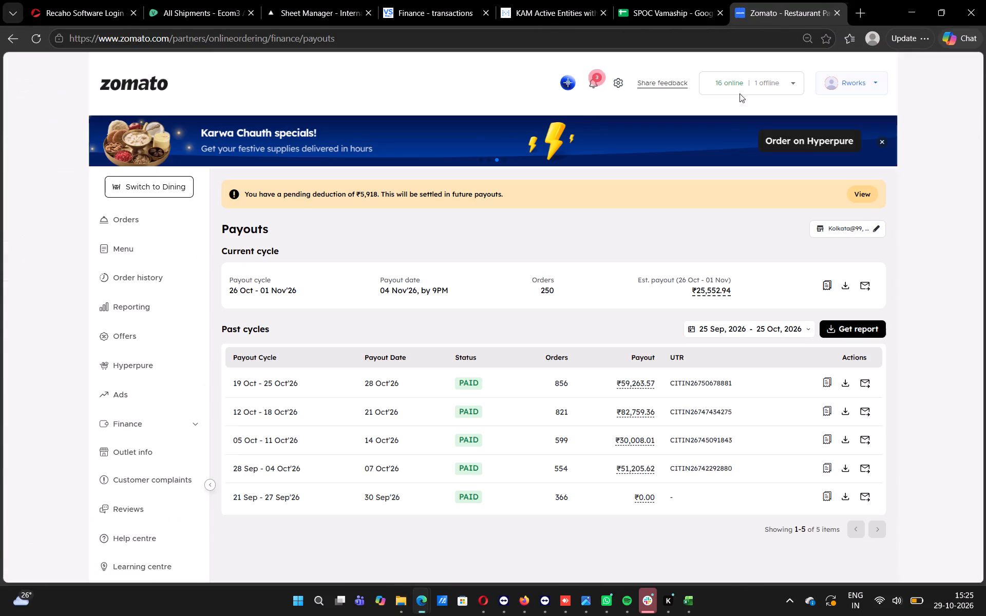